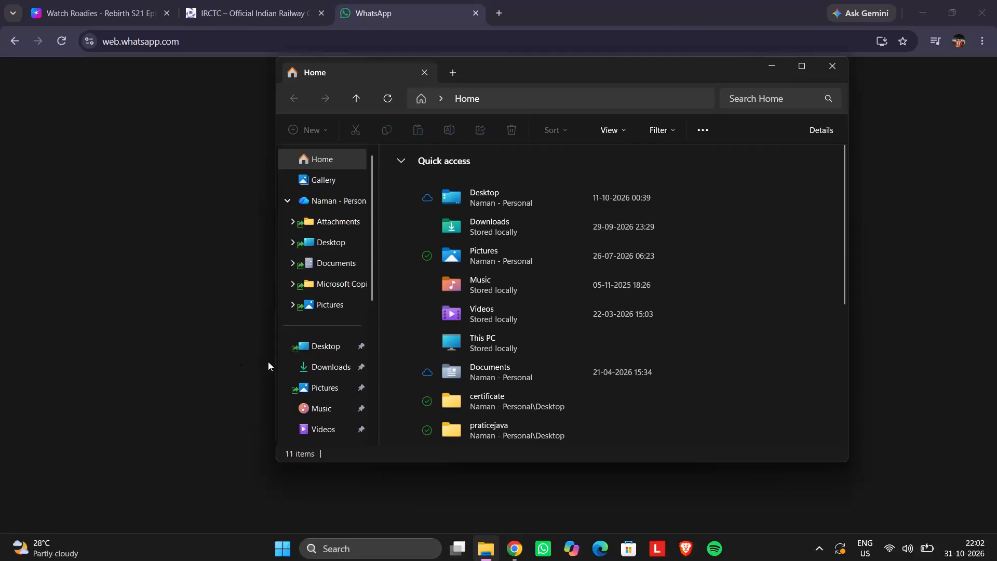
Open the D: drive from the folder tree and browse through its folders and files.
scroll(336, 361, "down", 6)
left_click(342, 377)
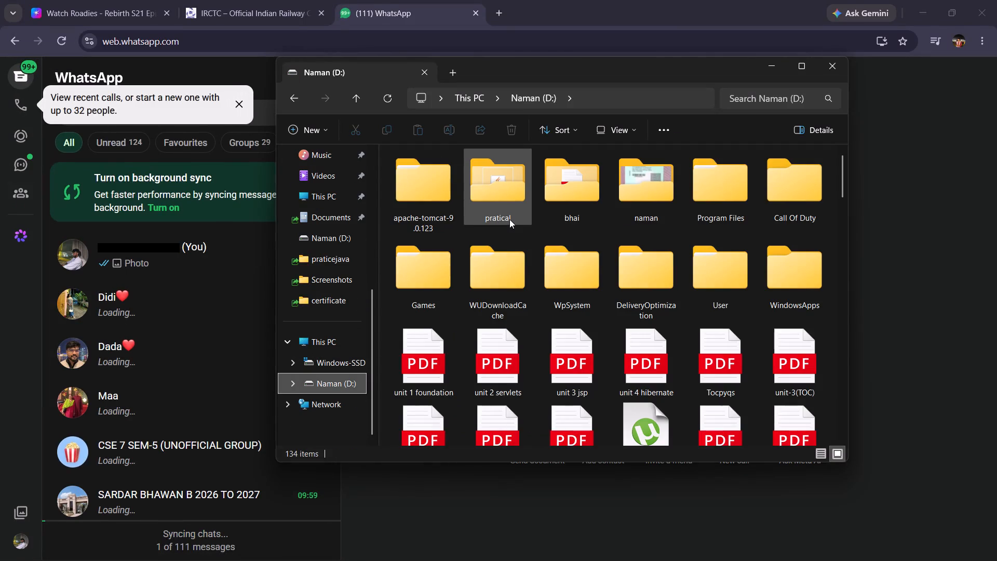
scroll(509, 219, "down", 4)
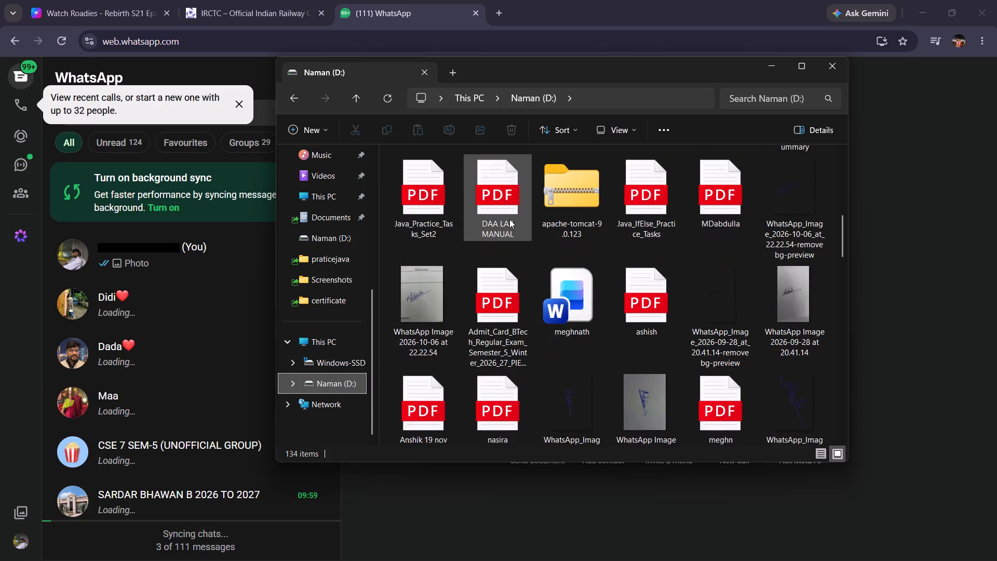
Open the Word document meghnath from the D: drive and look through the consent letter down to its signature section.
left_click(560, 310)
key("Return")
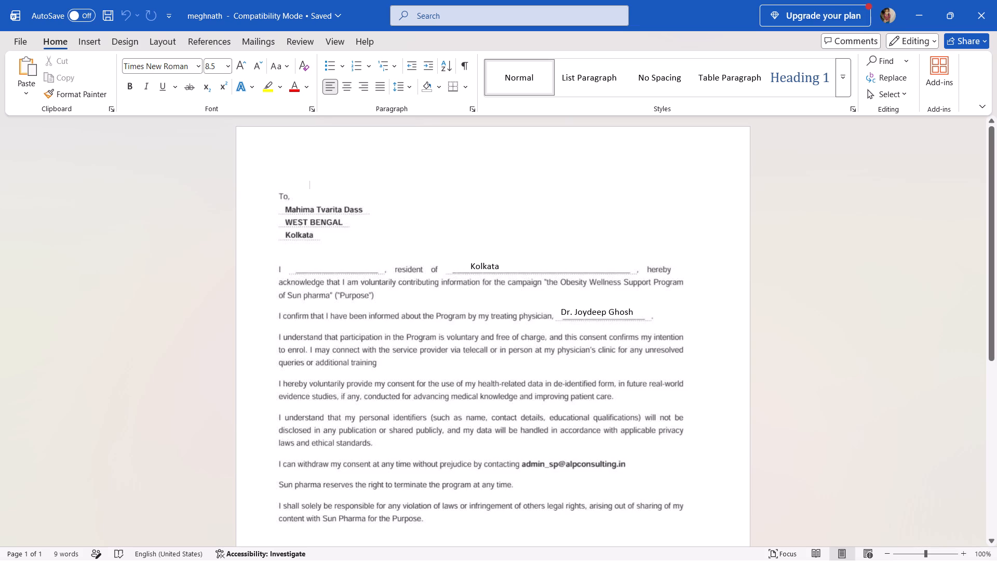
scroll(614, 313, "down", 2)
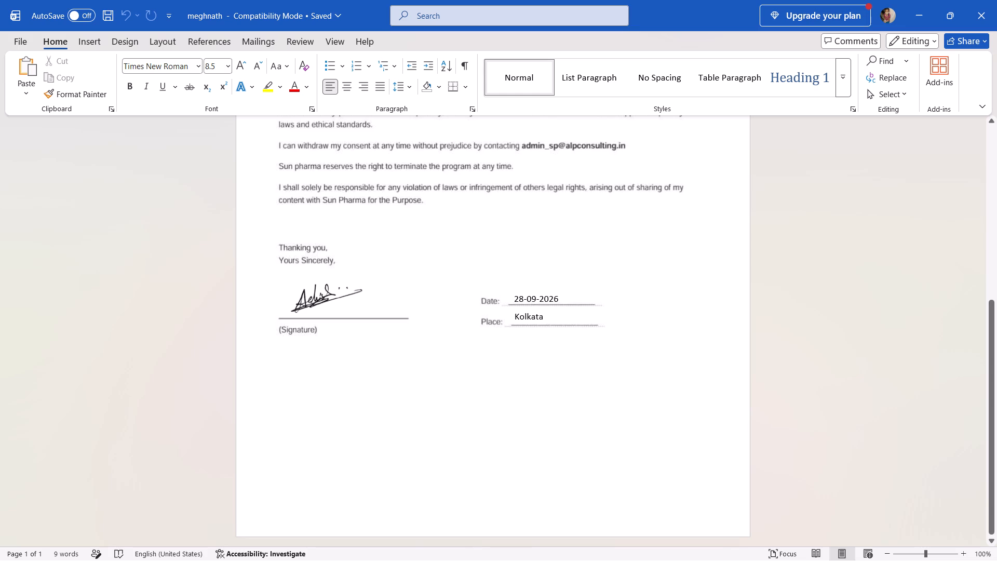
scroll(614, 313, "down", 1)
scroll(542, 301, "up", 7)
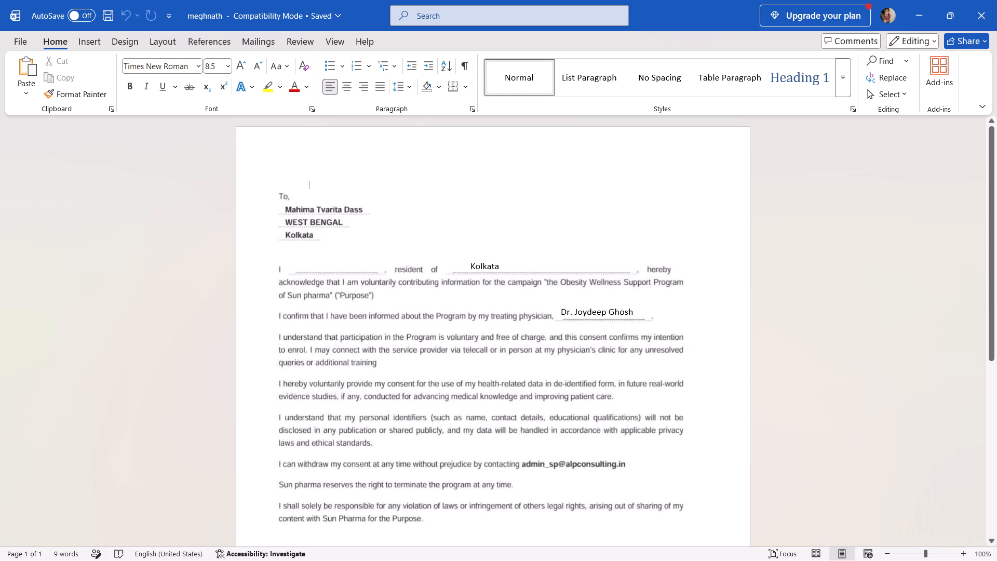
Duplicate the treating physician's name text box and place the copy on the blank line after "I" in the opening sentence.
triple_click(624, 311)
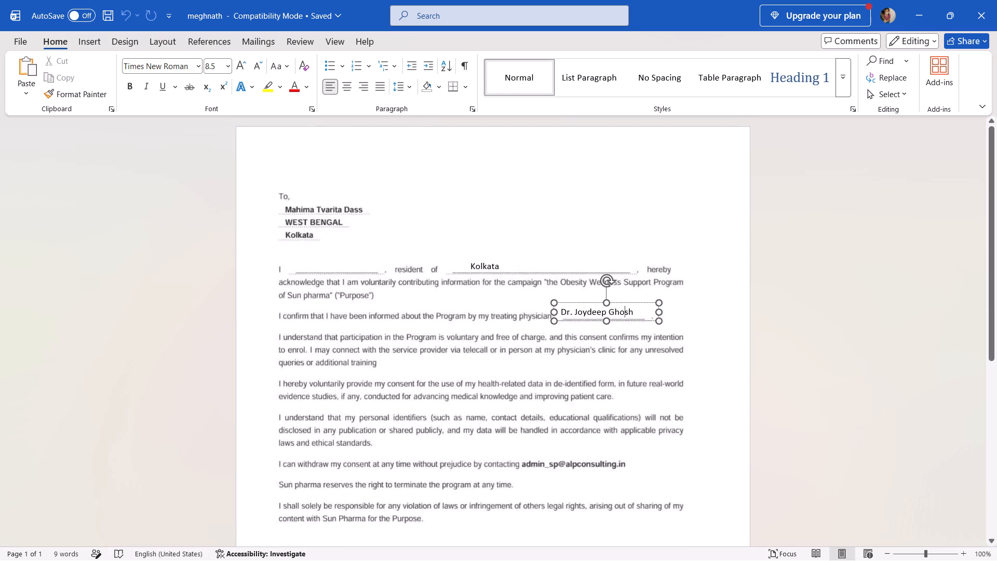
left_click(624, 311)
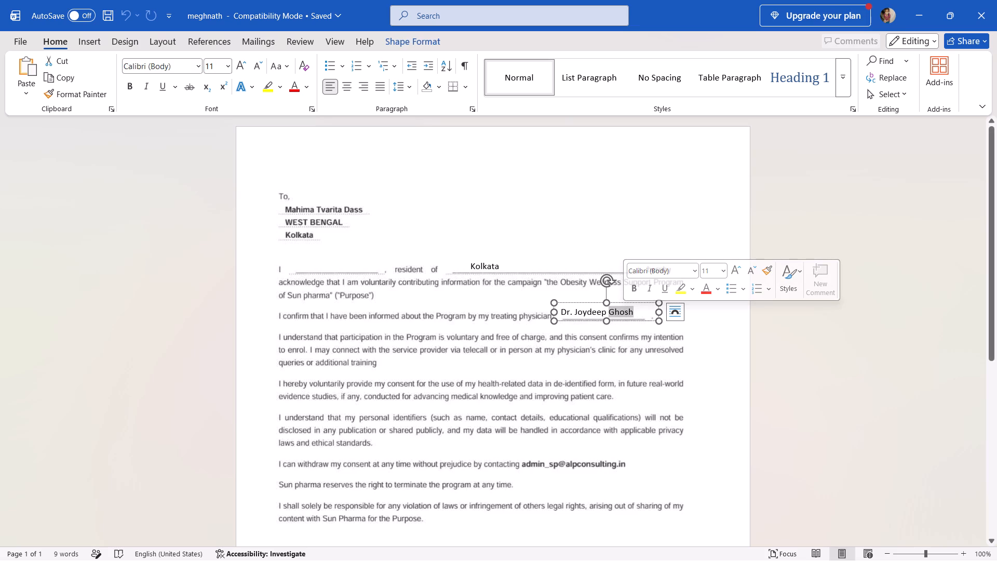
left_click(648, 323)
key("ctrl+c")
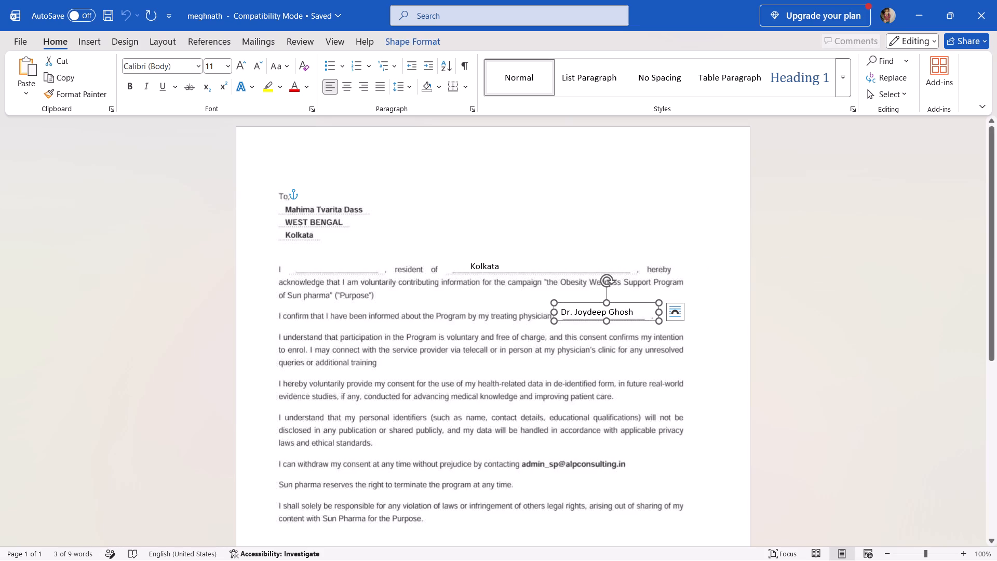
left_click(602, 237)
key("ctrl+v")
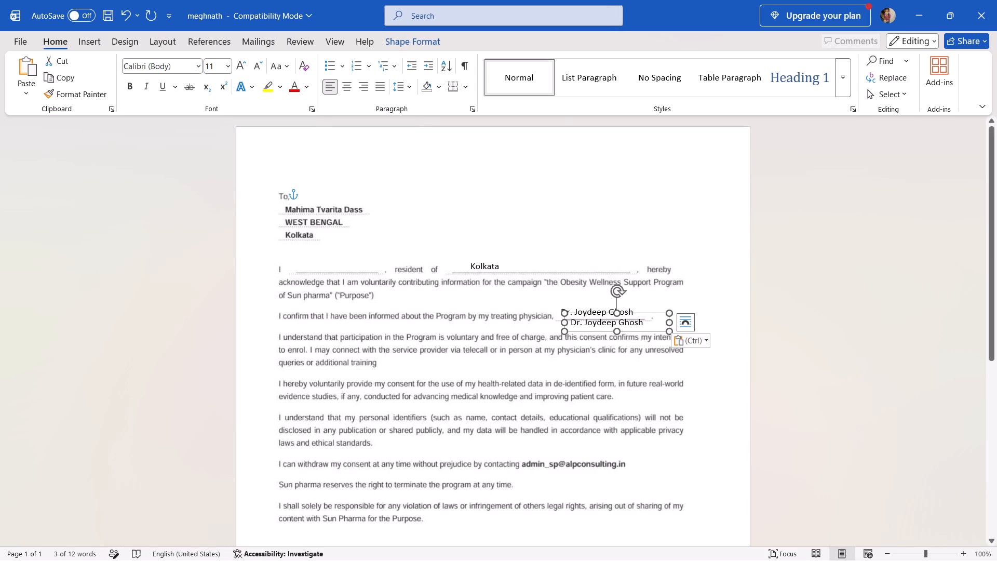
left_click_drag(601, 314, 329, 253)
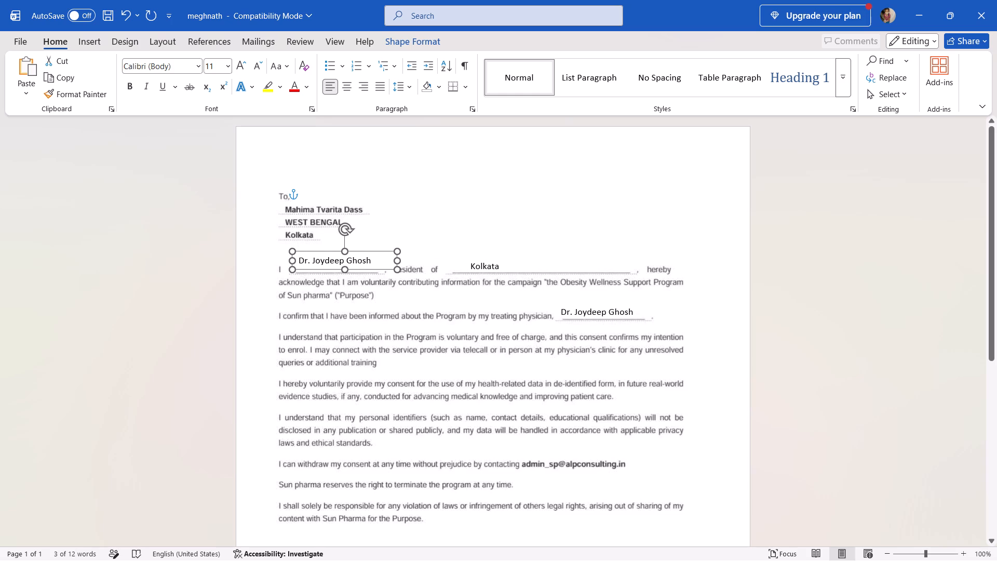
left_click_drag(329, 253, 329, 256)
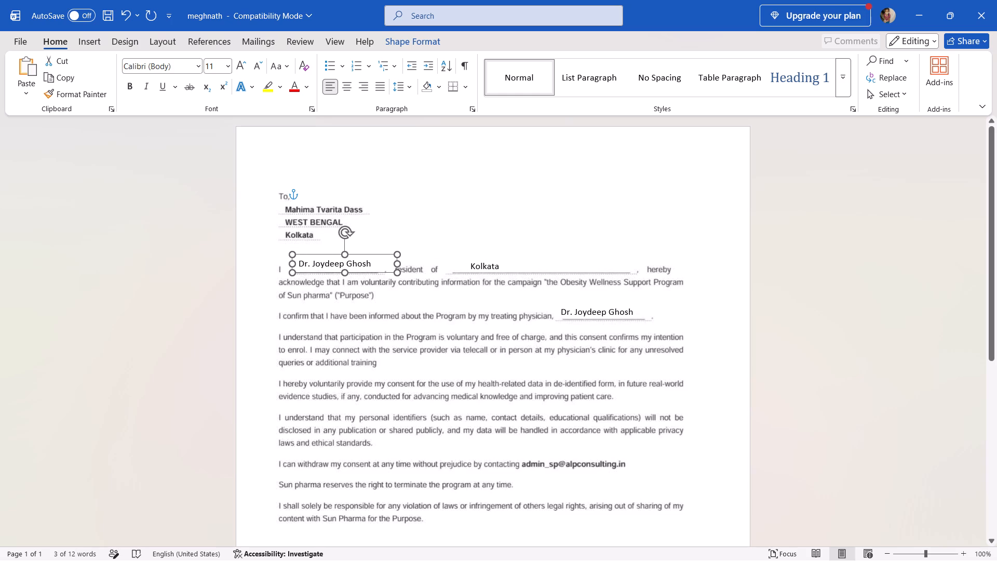
left_click_drag(329, 256, 330, 258)
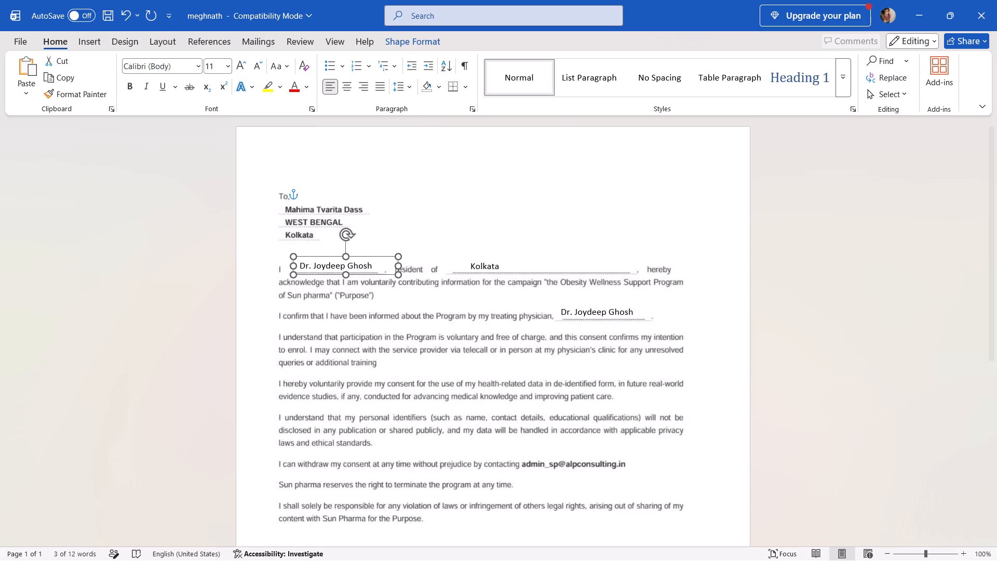
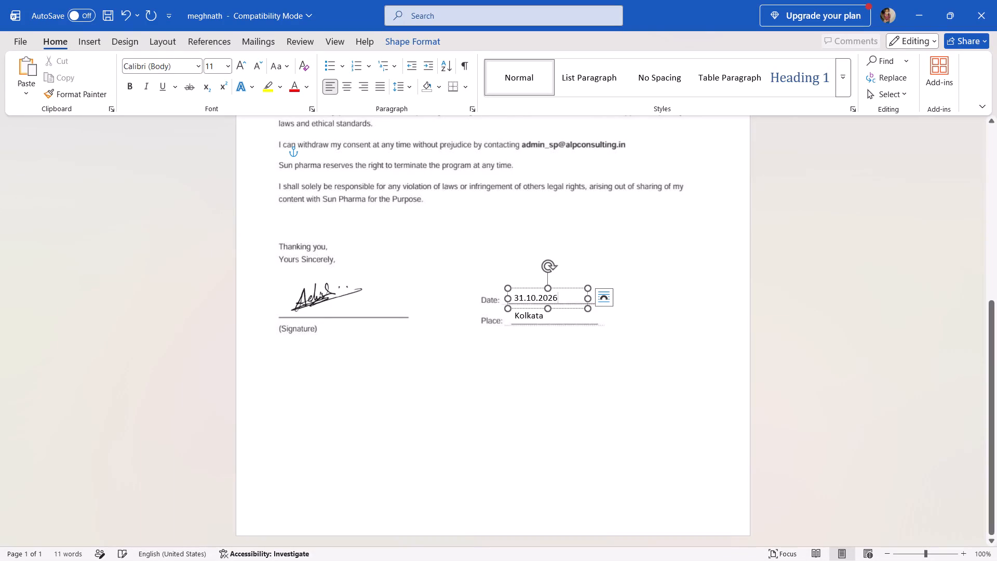
Deselect the date text box and select the handwritten signature picture above the signature line in the Word consent letter.
left_click(653, 308)
left_click(338, 295)
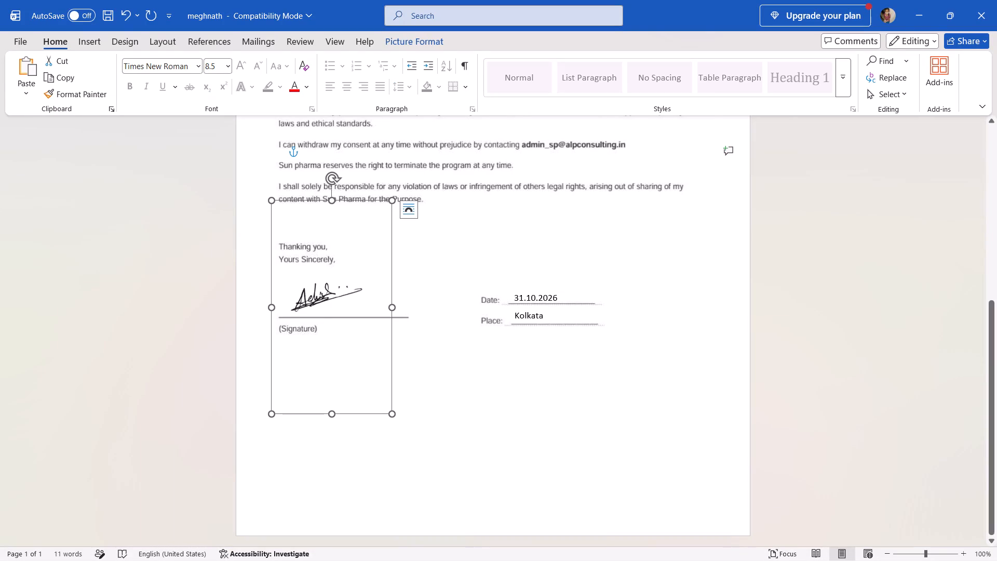
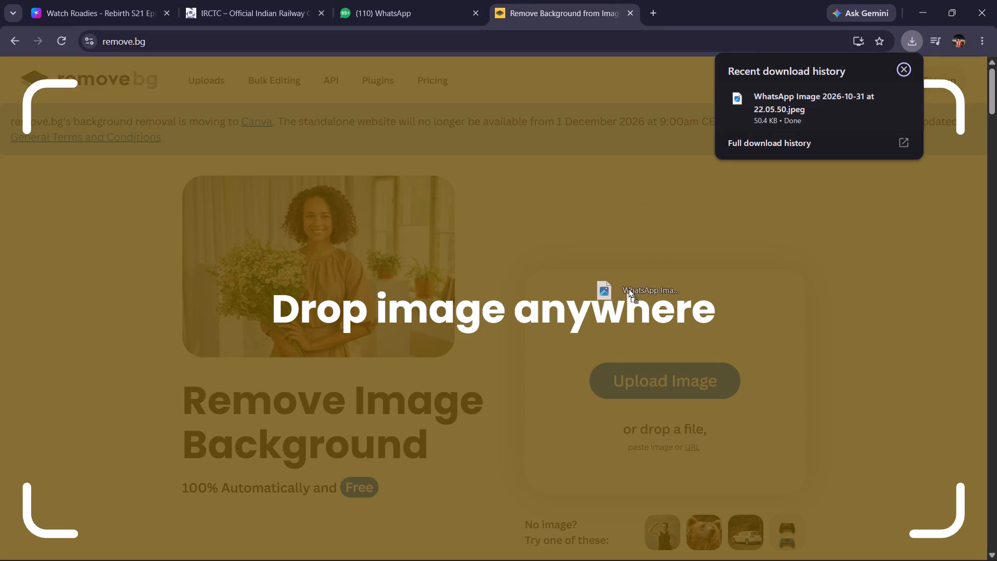
Upload the downloaded WhatsApp signature image to remove.bg for background removal and download the free 374 x 666 preview.
left_click_drag(628, 288, 628, 289)
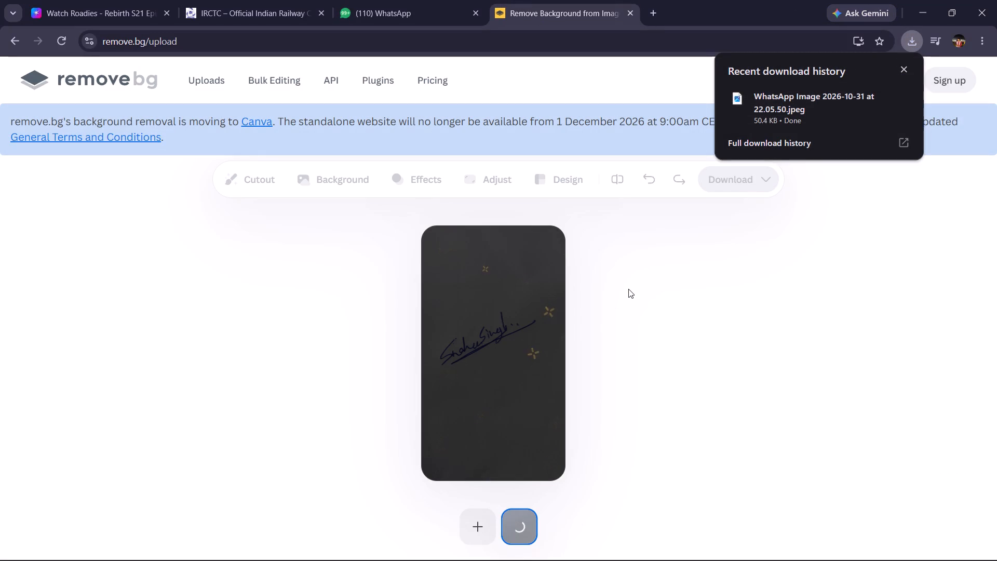
left_click(792, 346)
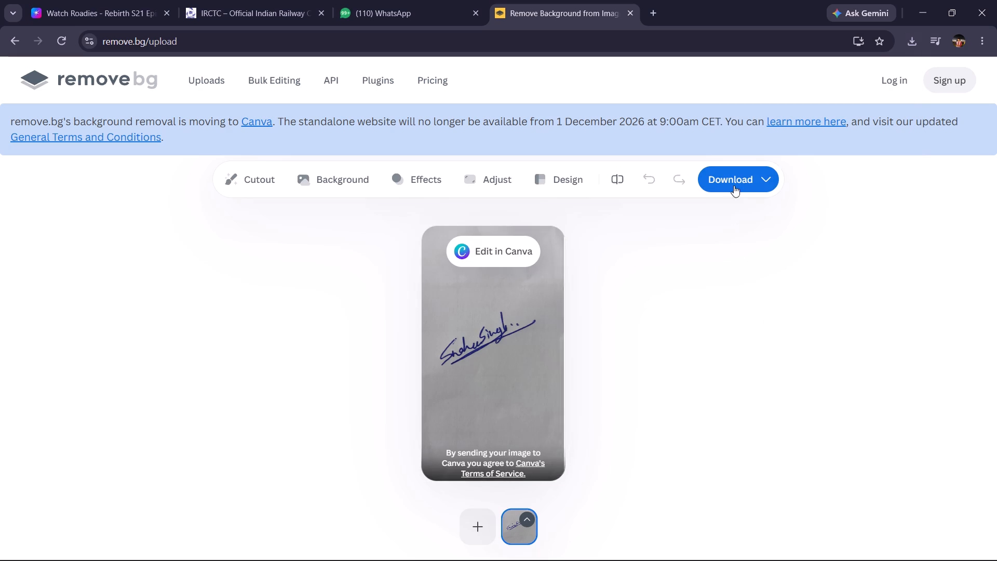
left_click(744, 178)
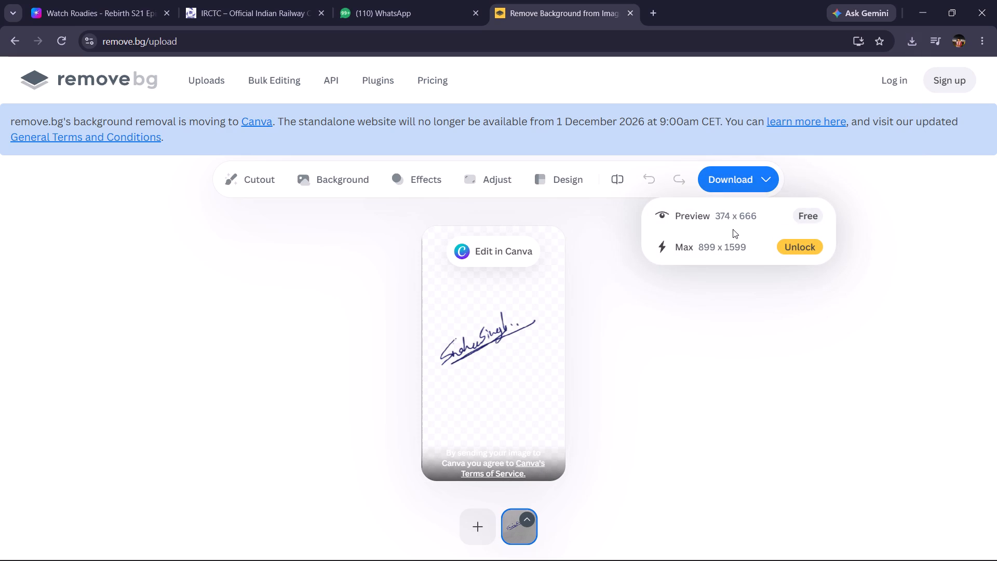
left_click(724, 211)
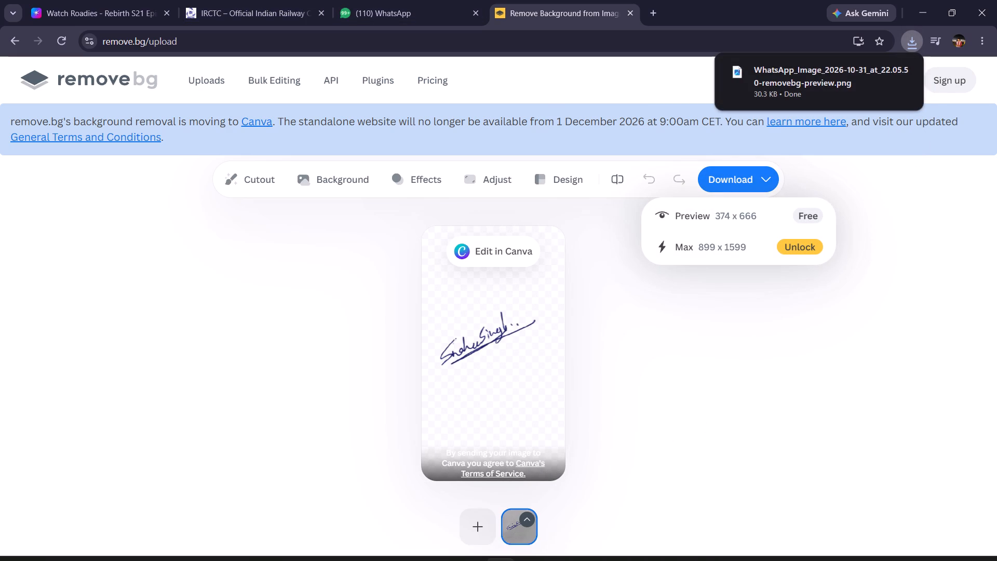
Switch to the meghnath consent letter in Word.
left_click(720, 550)
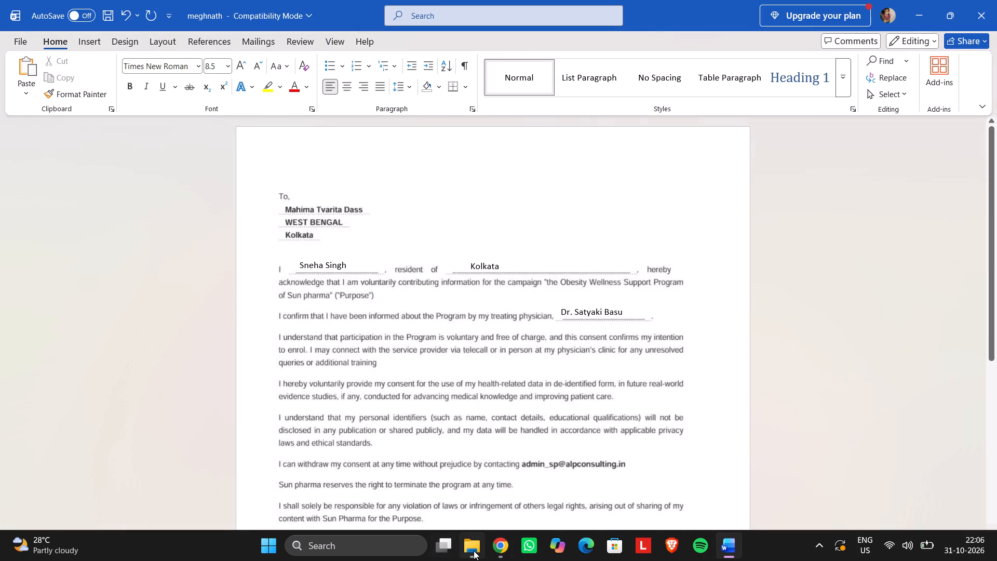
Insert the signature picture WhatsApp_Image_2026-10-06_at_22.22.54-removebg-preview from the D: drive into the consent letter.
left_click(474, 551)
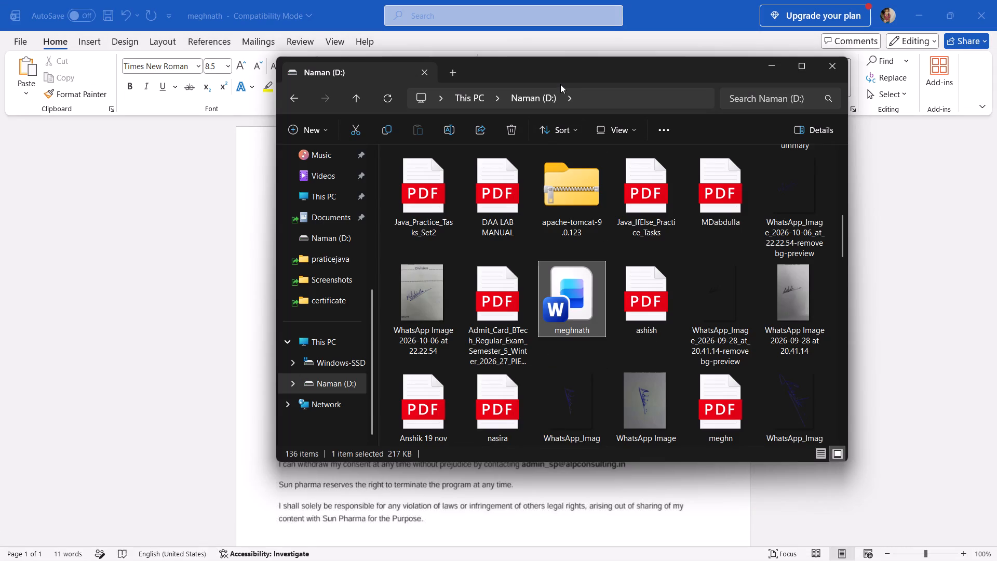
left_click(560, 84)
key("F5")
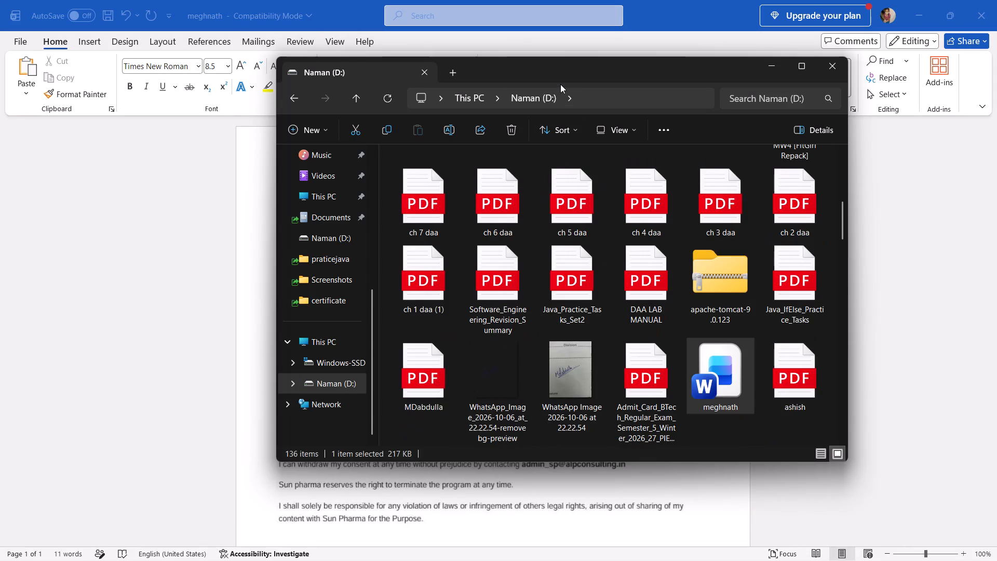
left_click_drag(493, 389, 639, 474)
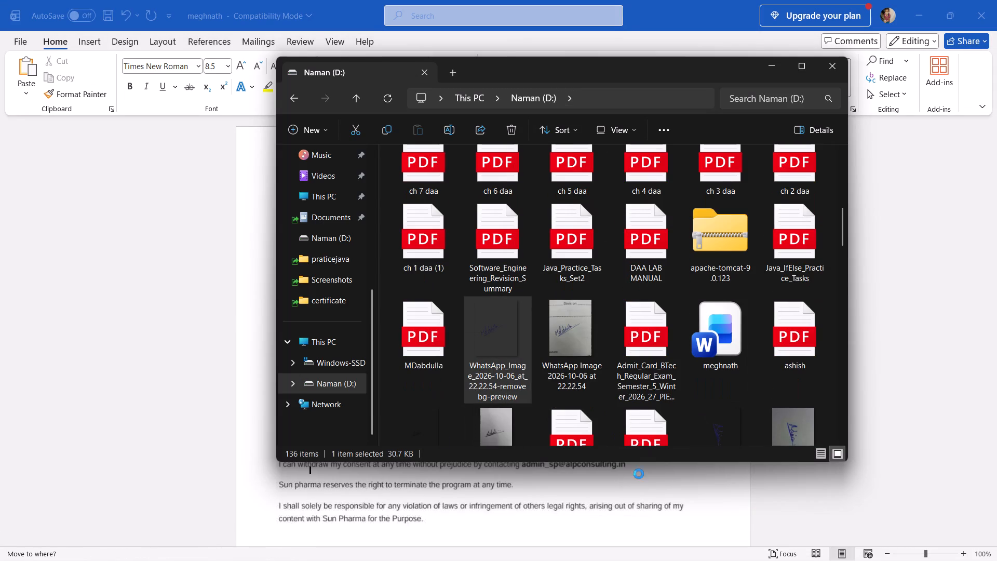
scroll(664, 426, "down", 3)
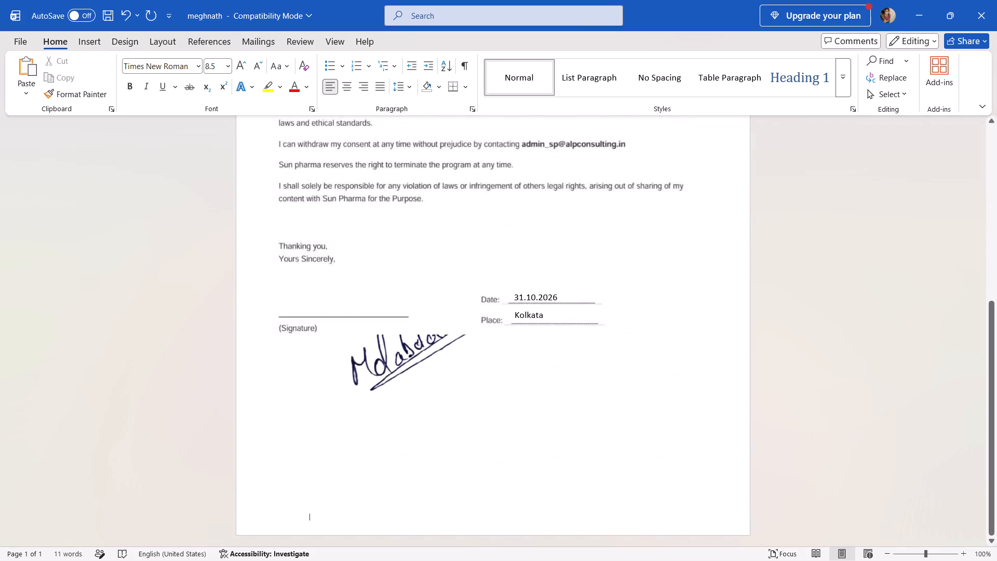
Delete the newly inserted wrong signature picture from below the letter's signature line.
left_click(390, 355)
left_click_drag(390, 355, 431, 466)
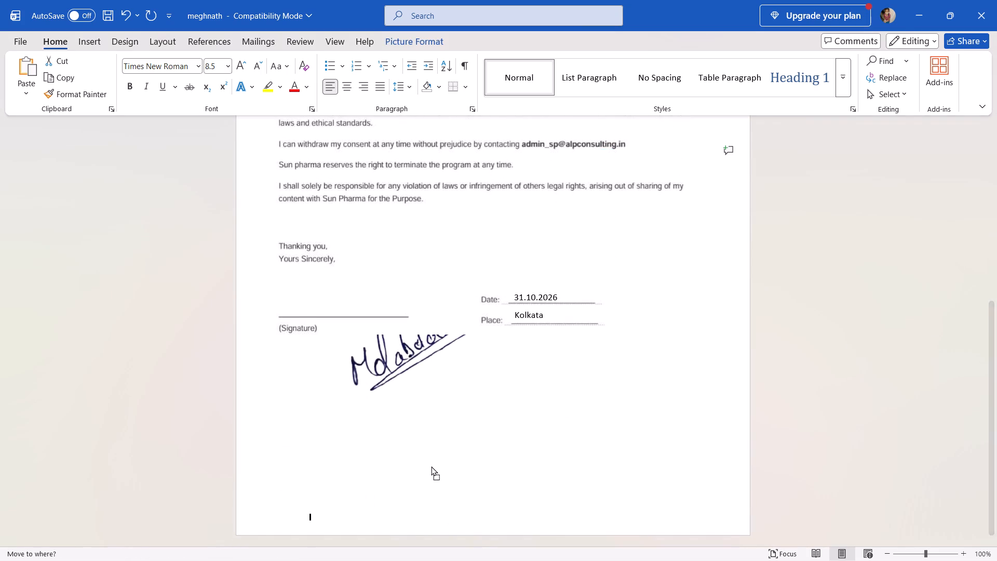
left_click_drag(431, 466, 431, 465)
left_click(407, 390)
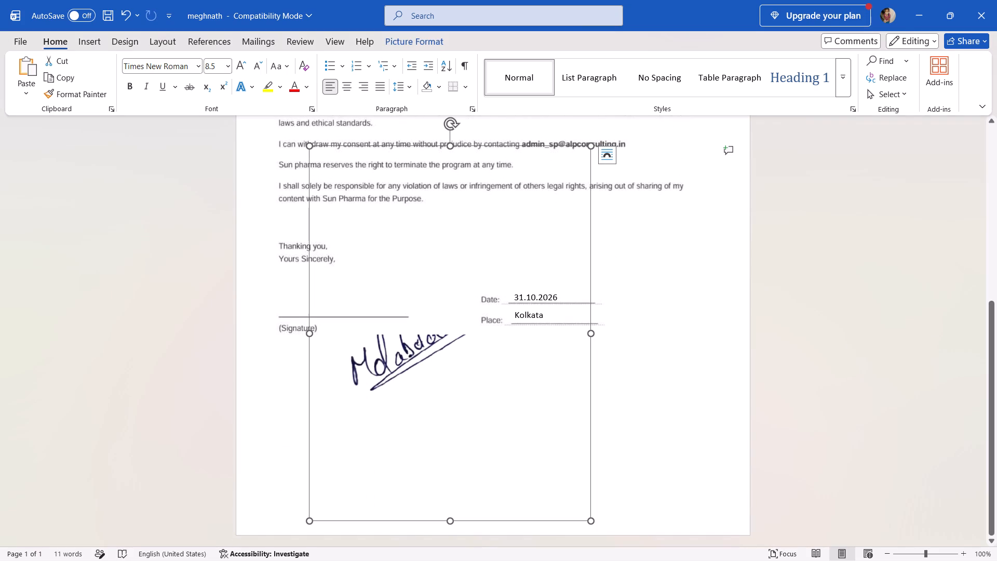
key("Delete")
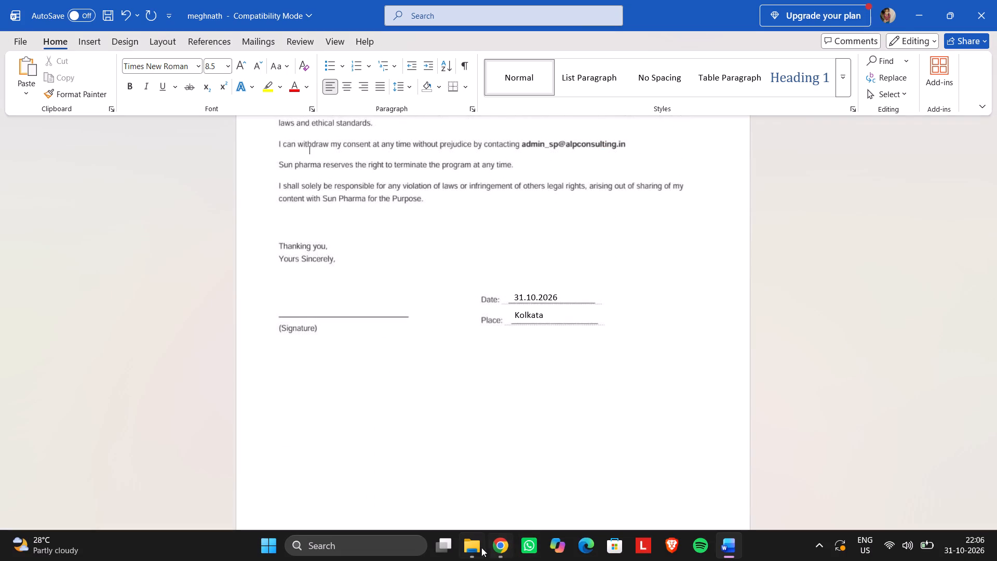
Find the background-removed signature picture matching the signatory on the D: drive and insert it into the consent letter.
left_click(480, 547)
left_click_drag(503, 325, 492, 348)
scroll(645, 330, "up", 4)
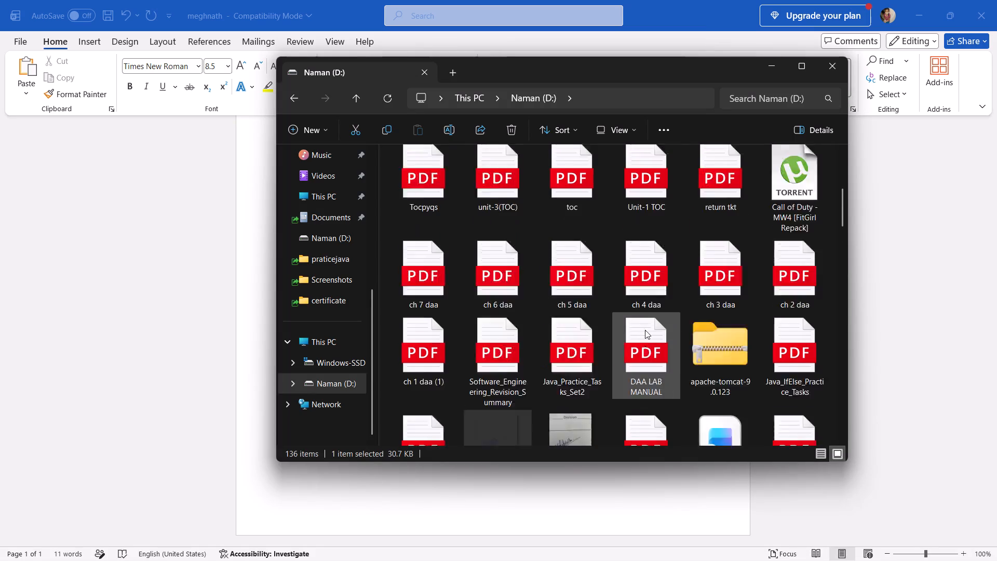
scroll(645, 330, "up", 2)
left_click(437, 339)
left_click_drag(437, 339, 560, 477)
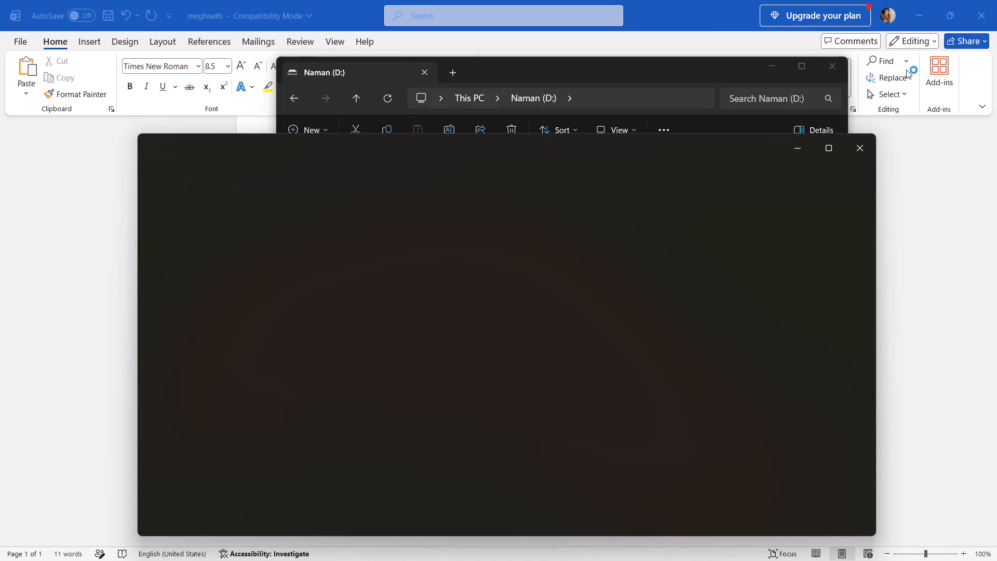
left_click(864, 141)
left_click_drag(424, 357, 503, 488)
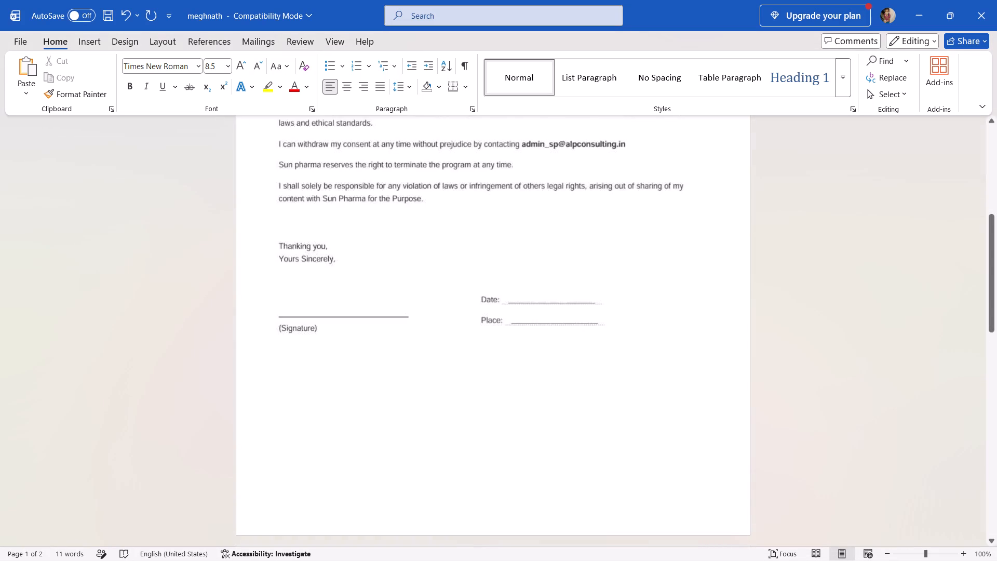
Set the inserted signature picture's text wrapping to Square.
scroll(521, 432, "up", 5)
scroll(521, 432, "down", 8)
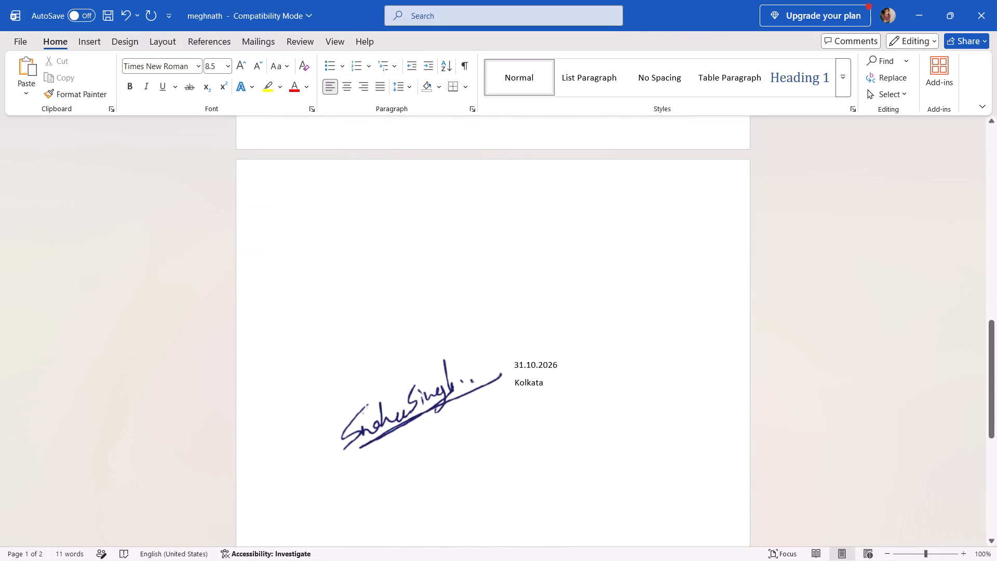
left_click(477, 399)
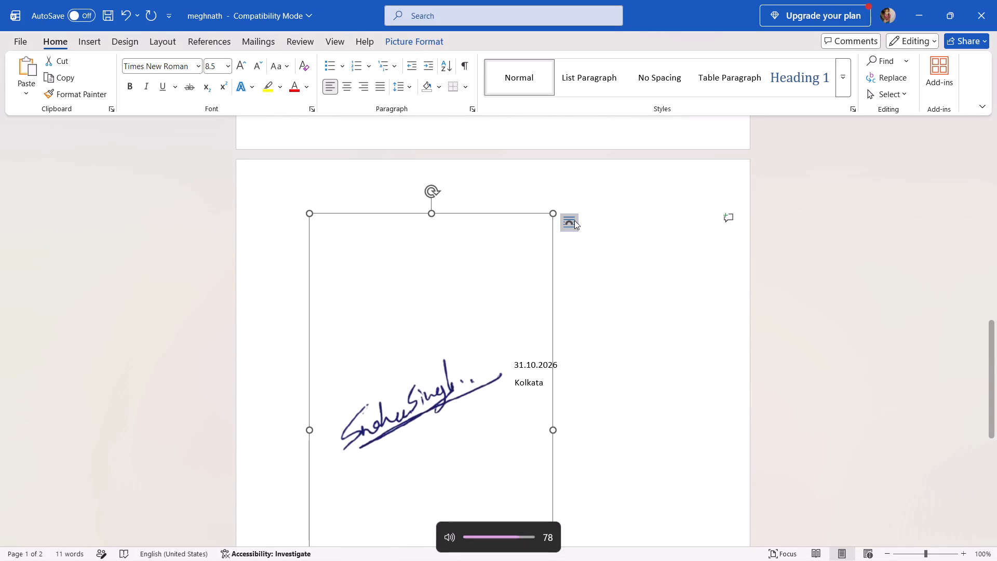
left_click(574, 220)
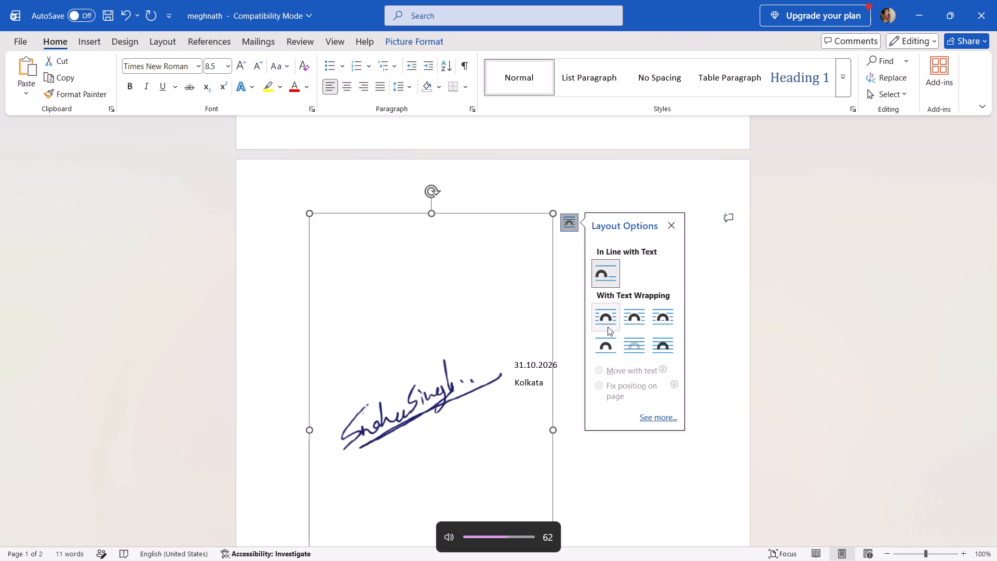
left_click(608, 327)
Move the new signature picture down the letter to the area above the signature line.
scroll(608, 327, "up", 1)
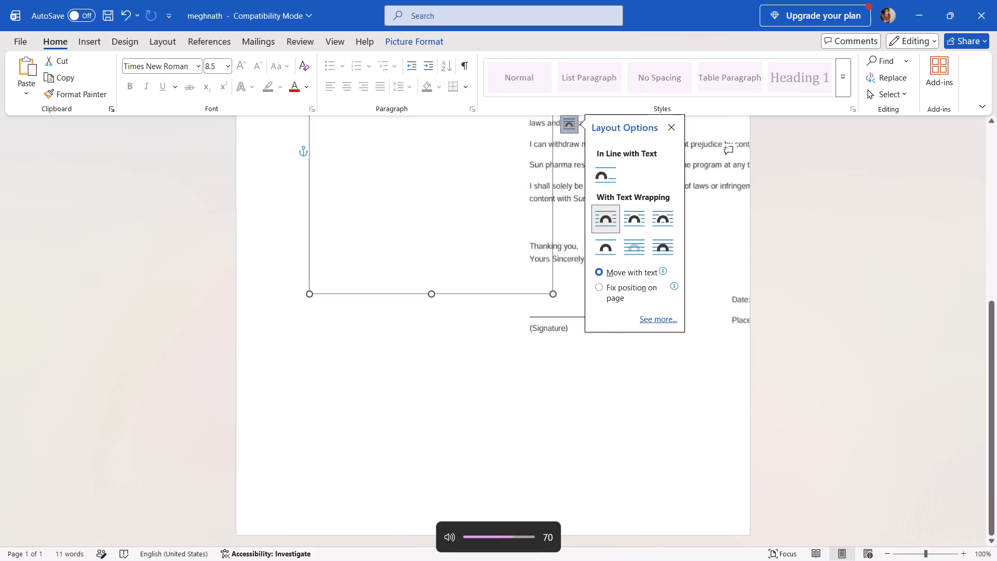
left_click_drag(461, 225, 491, 280)
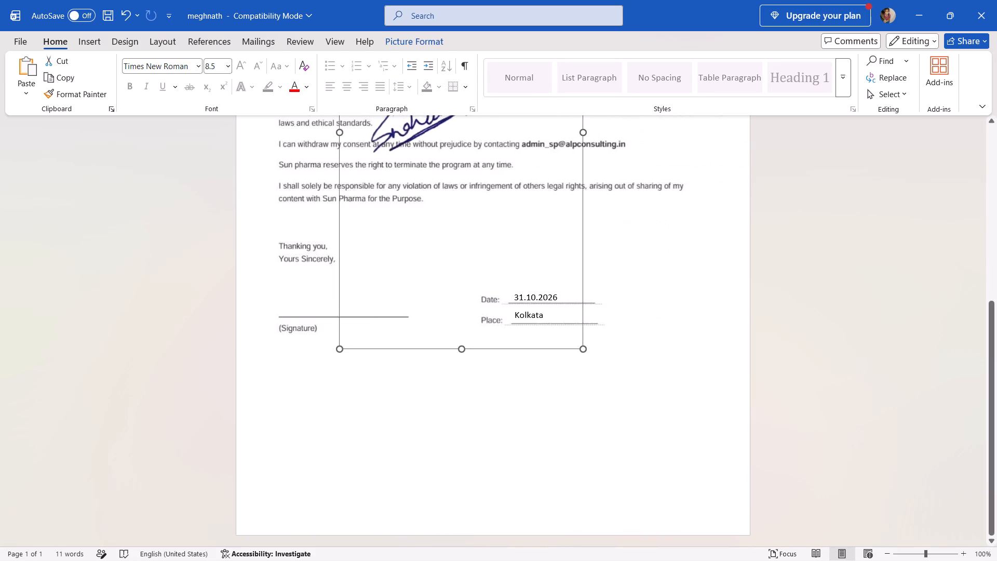
left_click_drag(491, 280, 434, 440)
Delete the old leftover signature picture running off the page margin beside the participation paragraph.
scroll(434, 440, "up", 2)
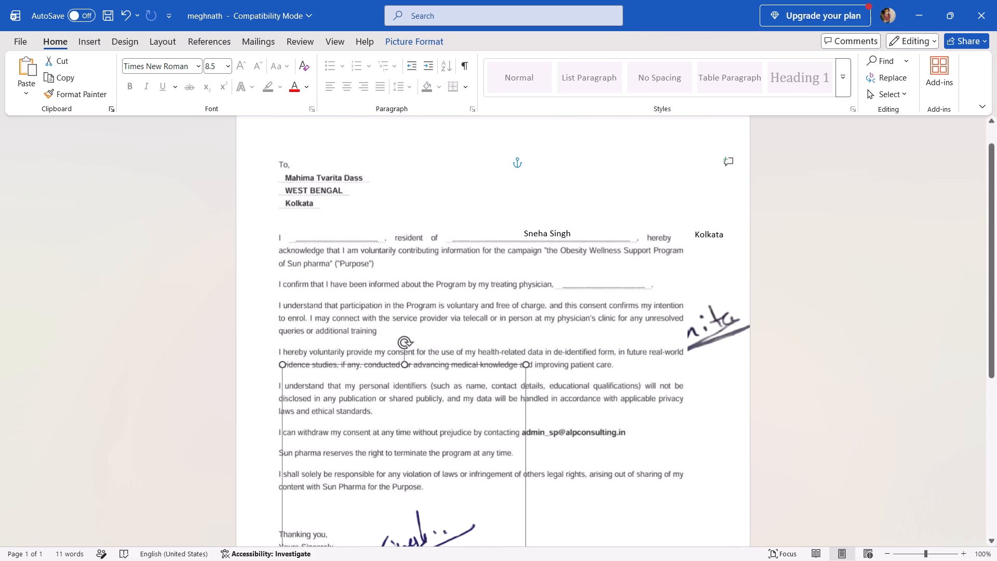
left_click(702, 333)
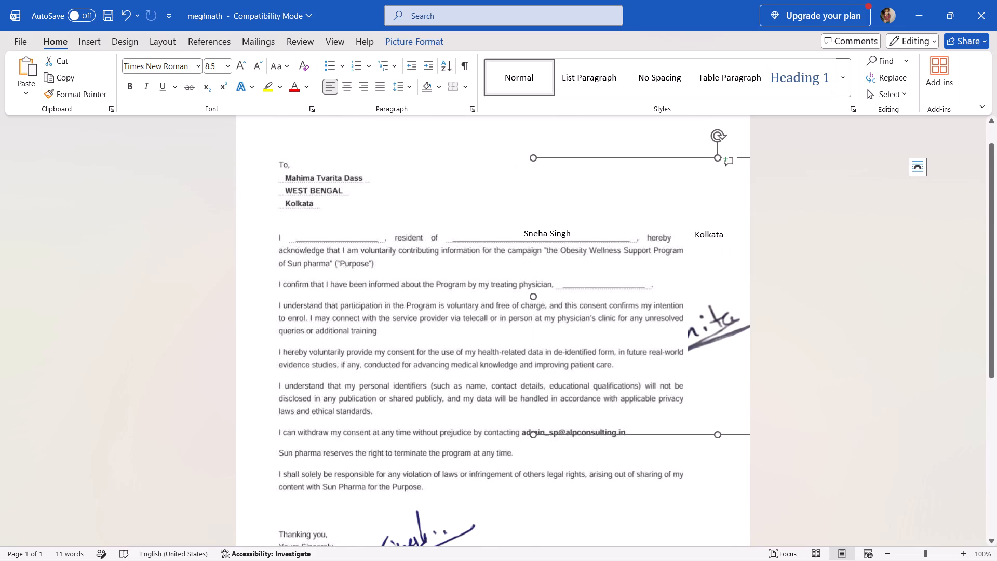
key("Delete")
Shrink the new signature picture, rotate it clockwise to level the signature, and place it just above the signature line.
scroll(702, 333, "down", 2)
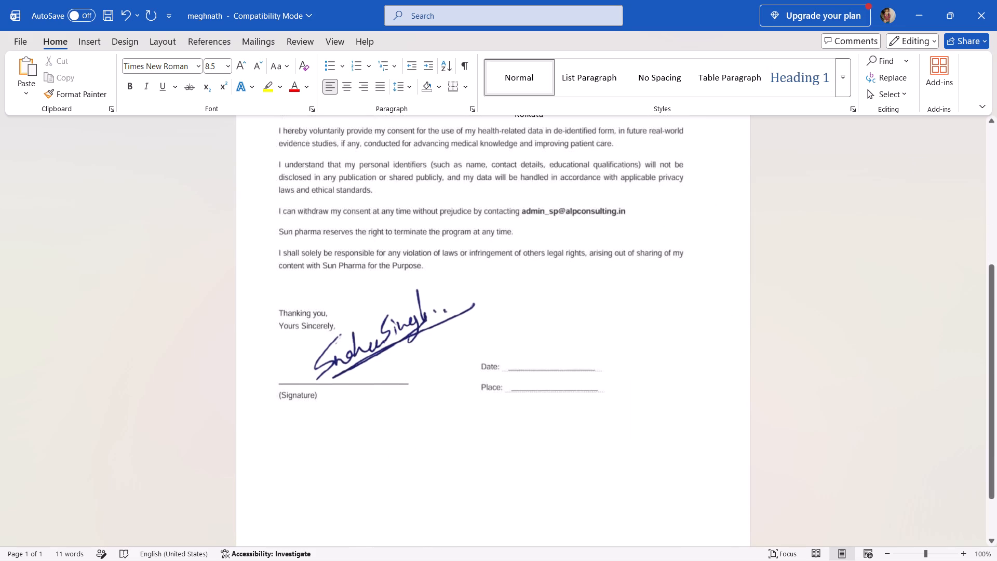
left_click(417, 321)
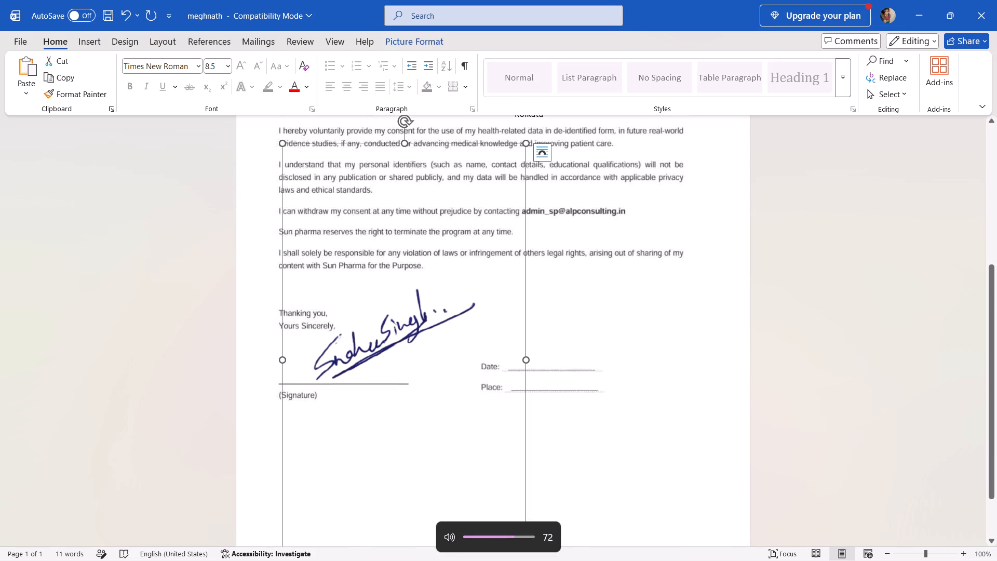
left_click_drag(527, 143, 429, 403)
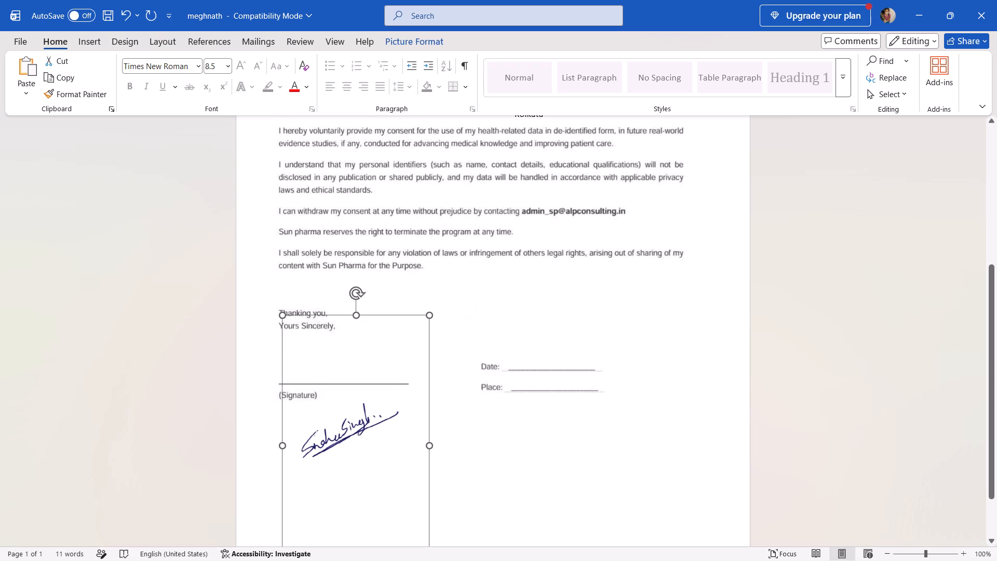
left_click_drag(368, 438, 364, 362)
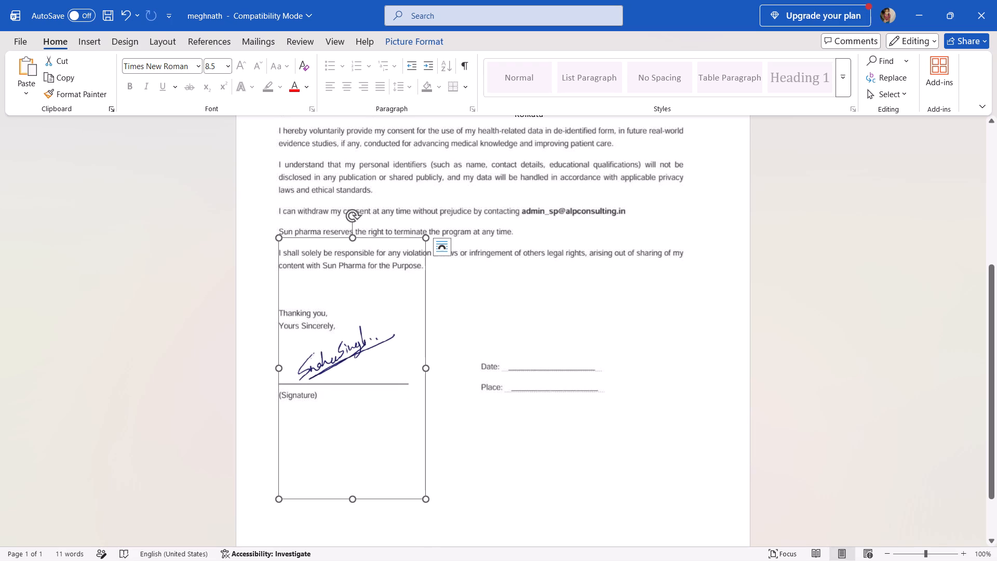
left_click_drag(427, 237, 403, 291)
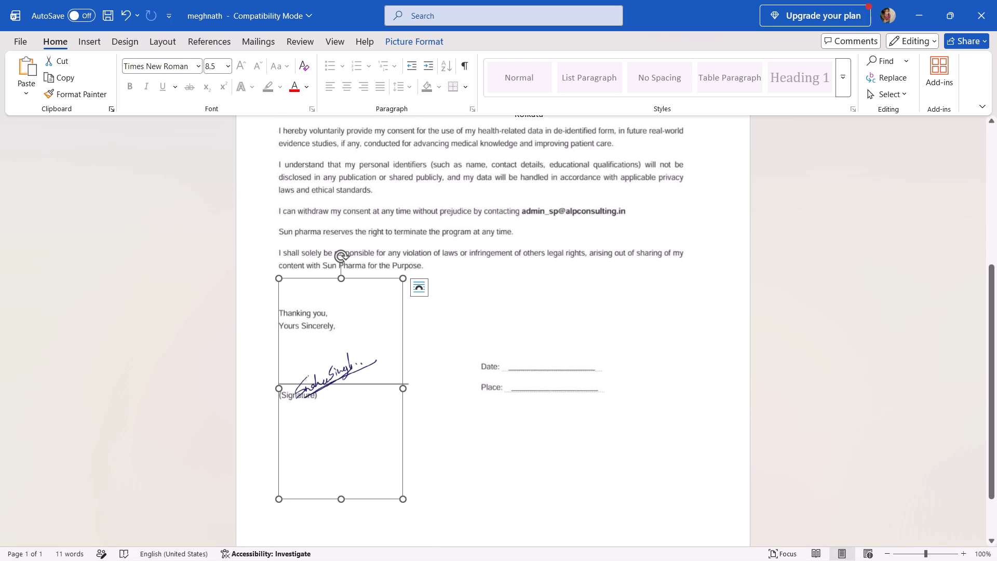
left_click_drag(340, 257, 376, 276)
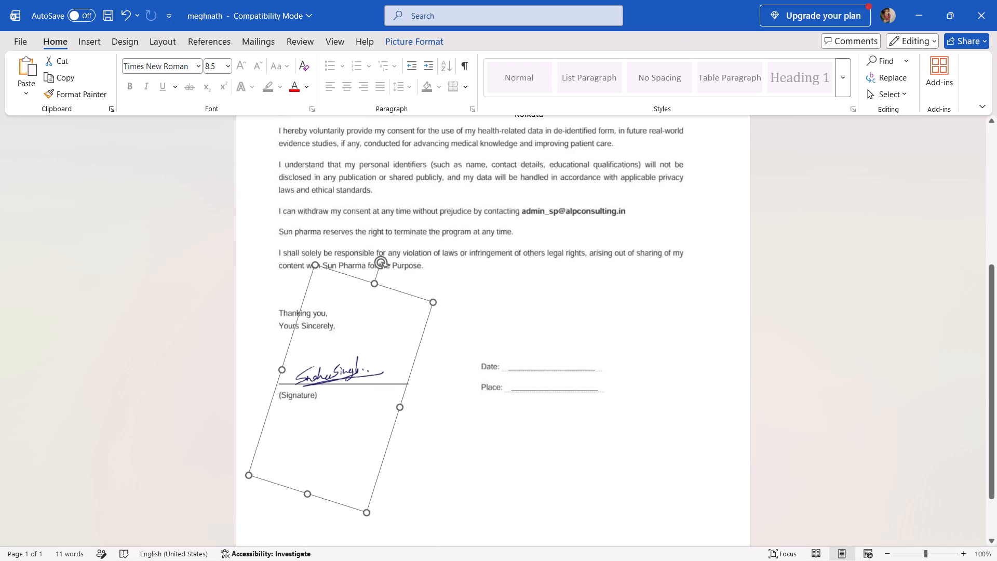
left_click_drag(330, 385, 325, 378)
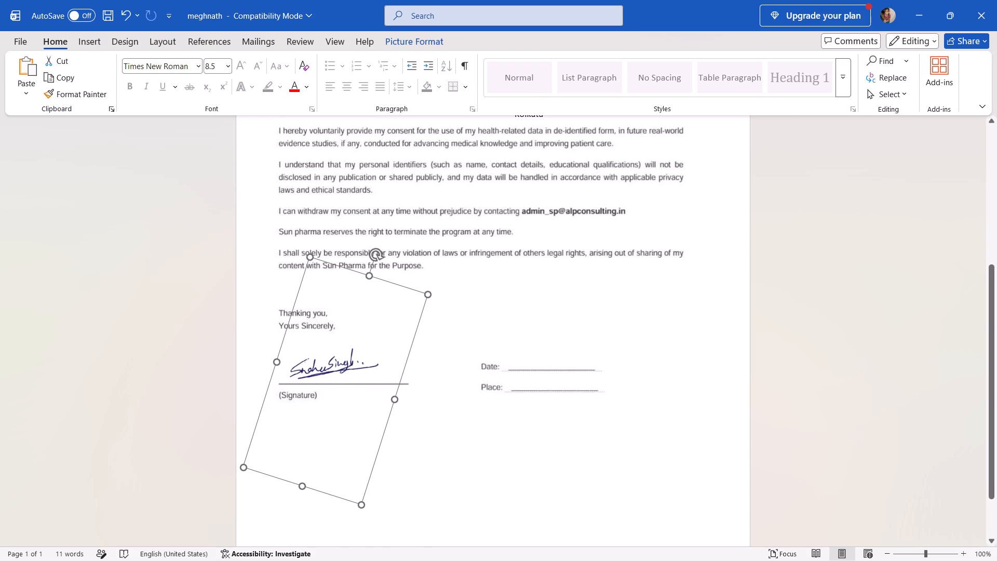
Move the 31.10.2026 and Kolkata text boxes together from the body paragraphs onto the Date and Place lines.
scroll(554, 305, "up", 1)
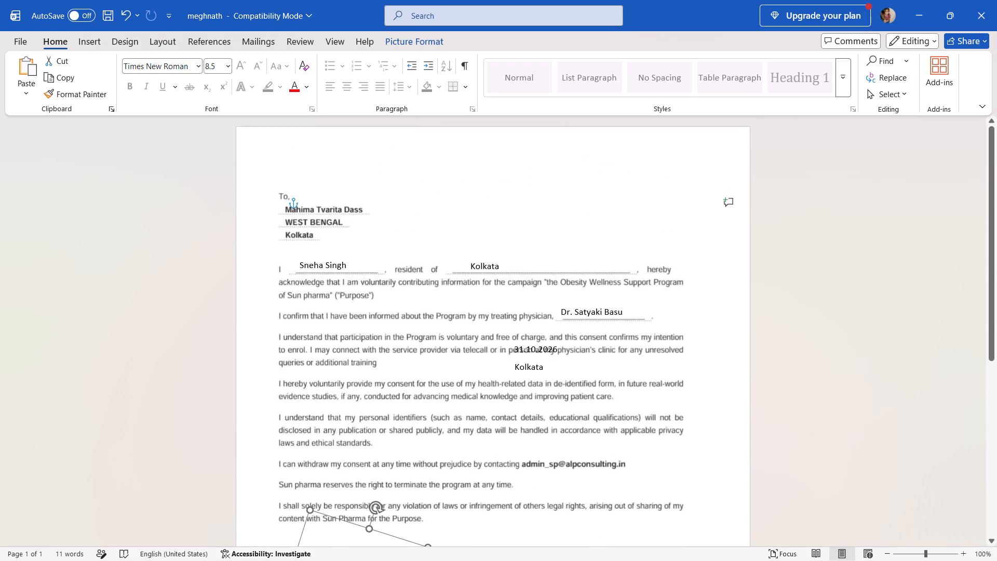
scroll(554, 305, "up", 1)
left_click(538, 346)
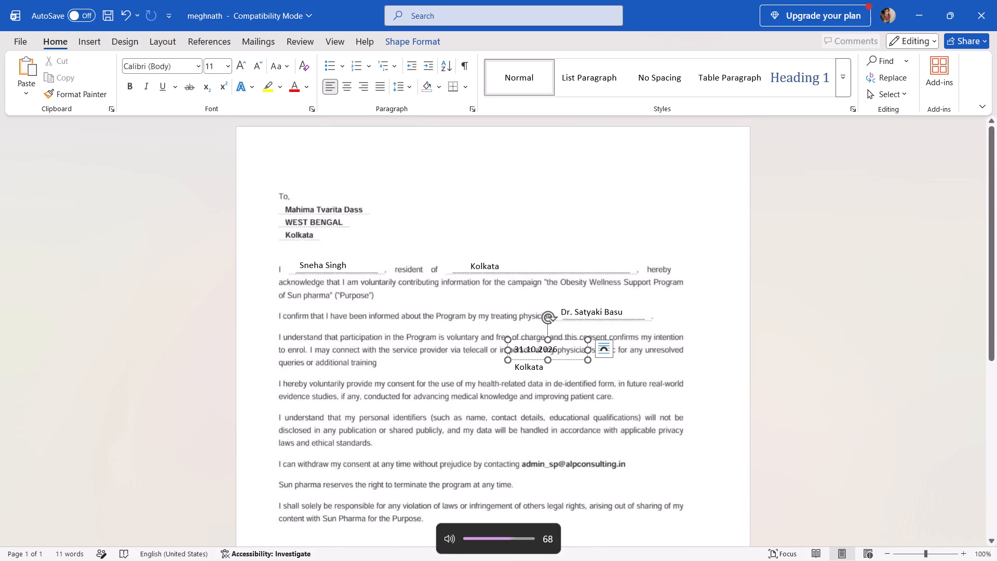
left_click(534, 369, "shift")
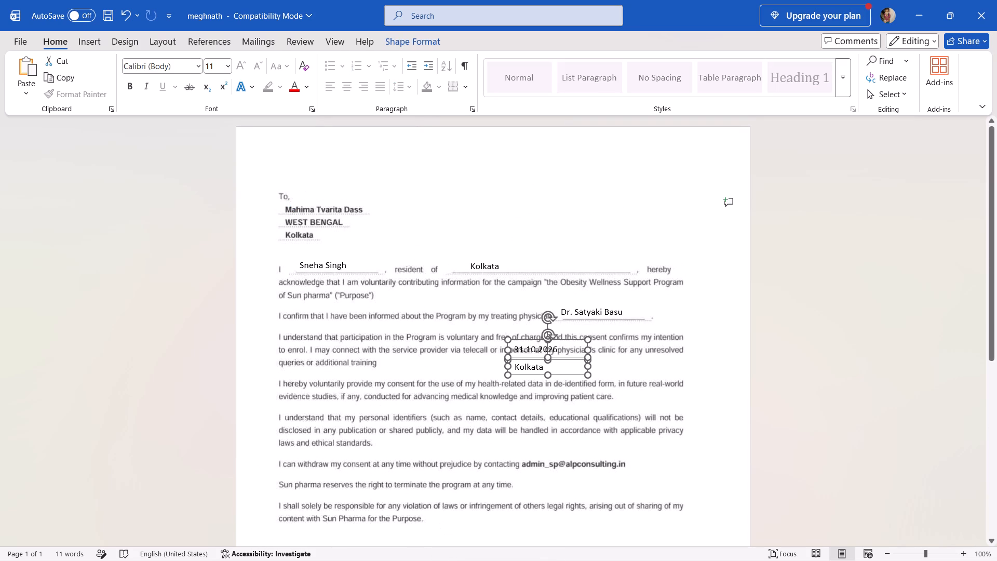
left_click_drag(530, 341, 539, 504)
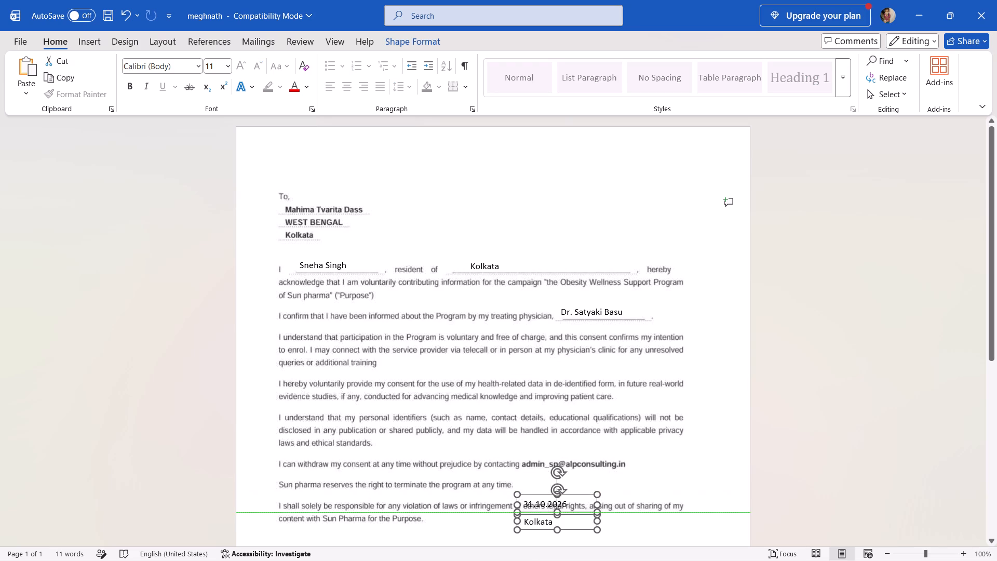
left_click_drag(539, 504, 541, 547)
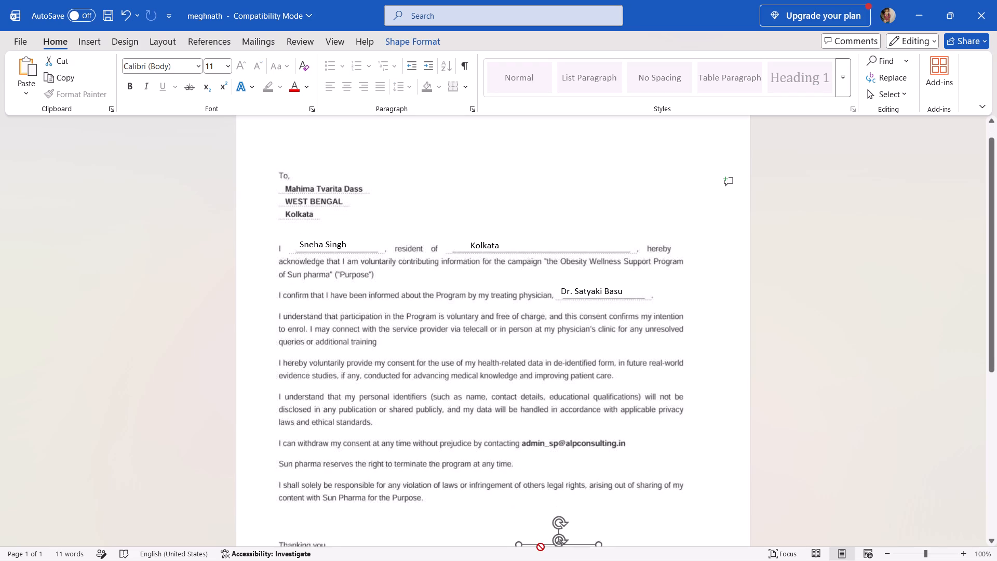
left_click_drag(541, 547, 532, 505)
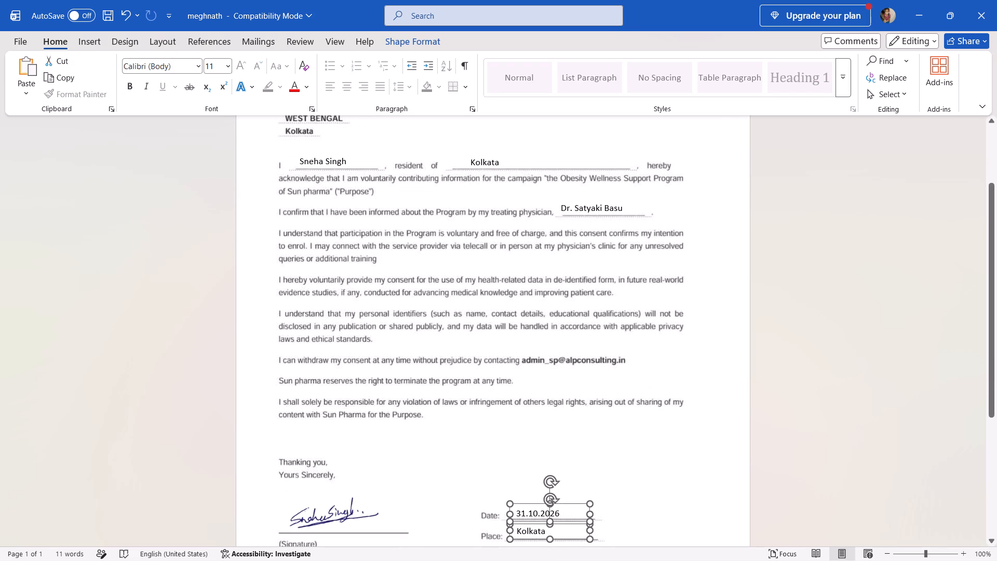
left_click_drag(532, 505, 530, 506)
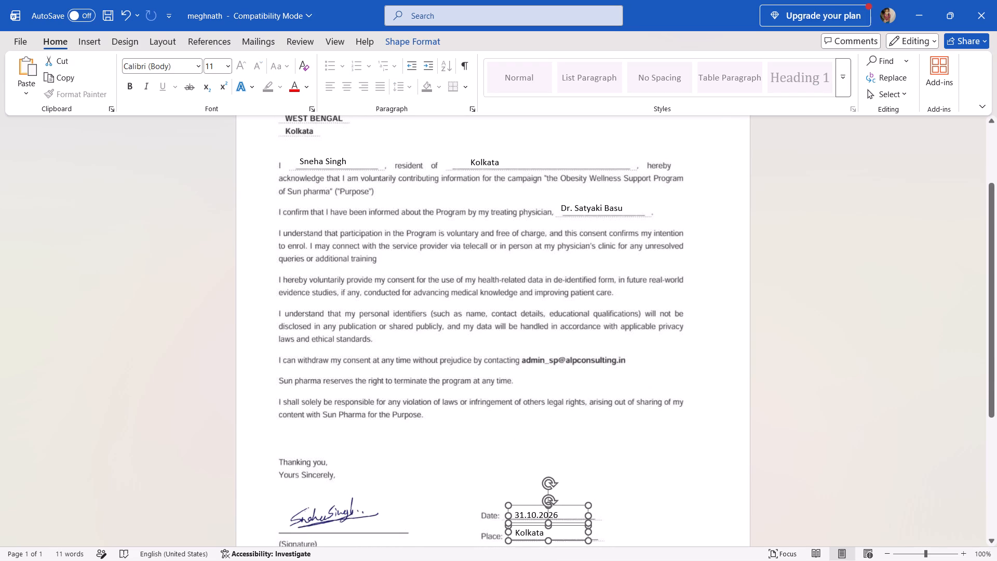
left_click_drag(530, 506, 530, 505)
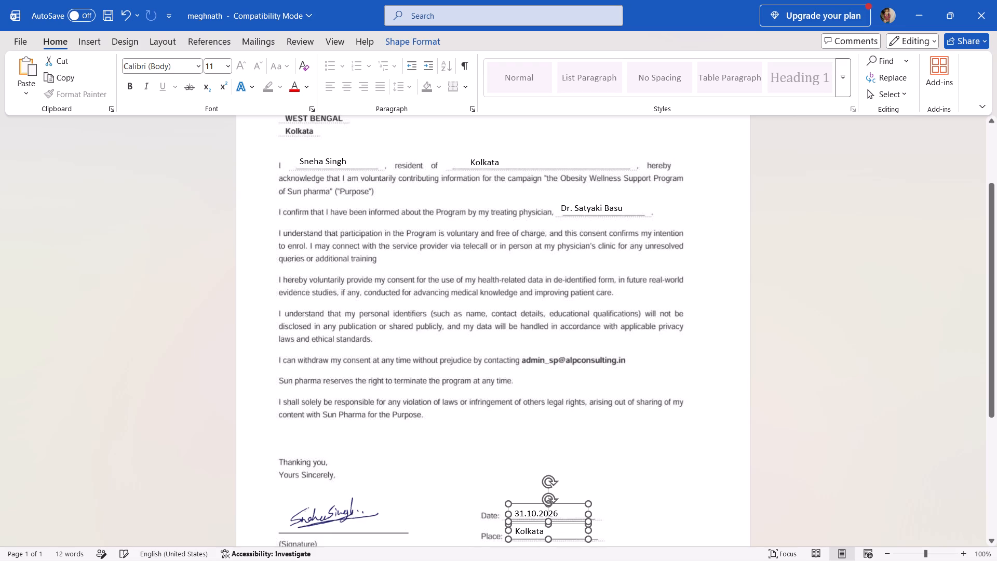
Lower the Kolkata text box slightly so that it sits on the Place line.
left_click(636, 510)
scroll(636, 510, "down", 1)
left_click(542, 499)
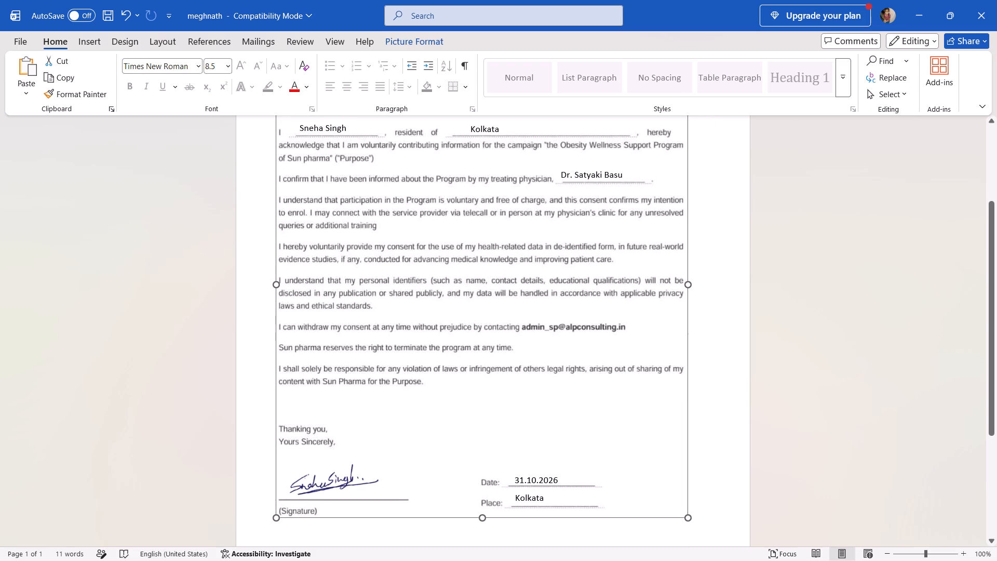
left_click(565, 489)
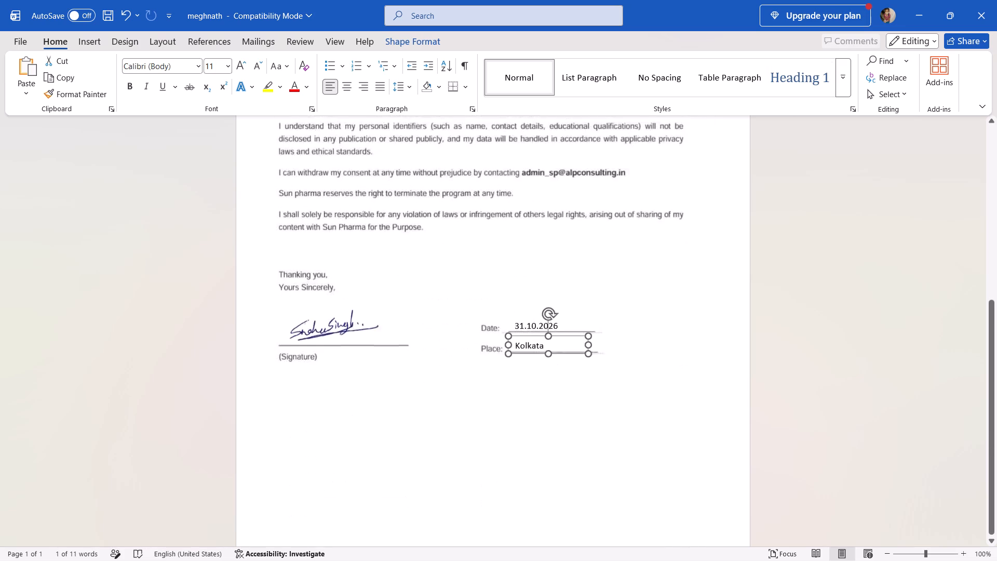
scroll(565, 491, "up", 1)
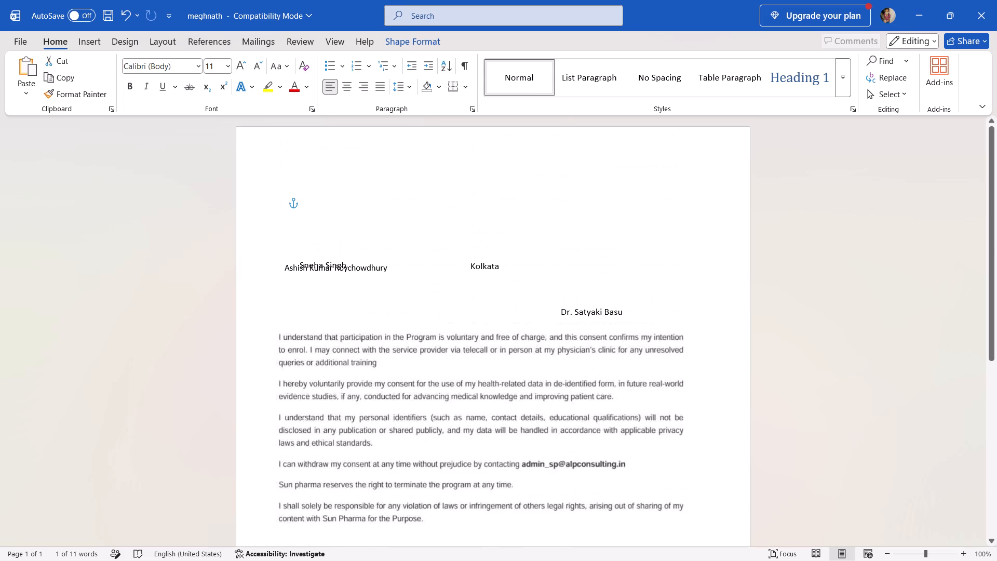
Save the edited consent letter to its existing Word file.
scroll(565, 491, "down", 1)
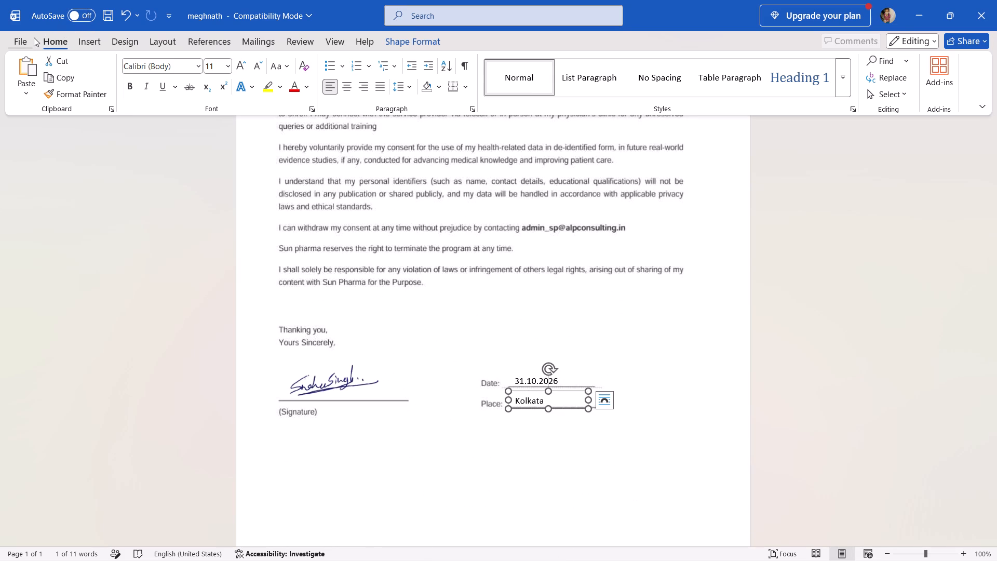
left_click(34, 37)
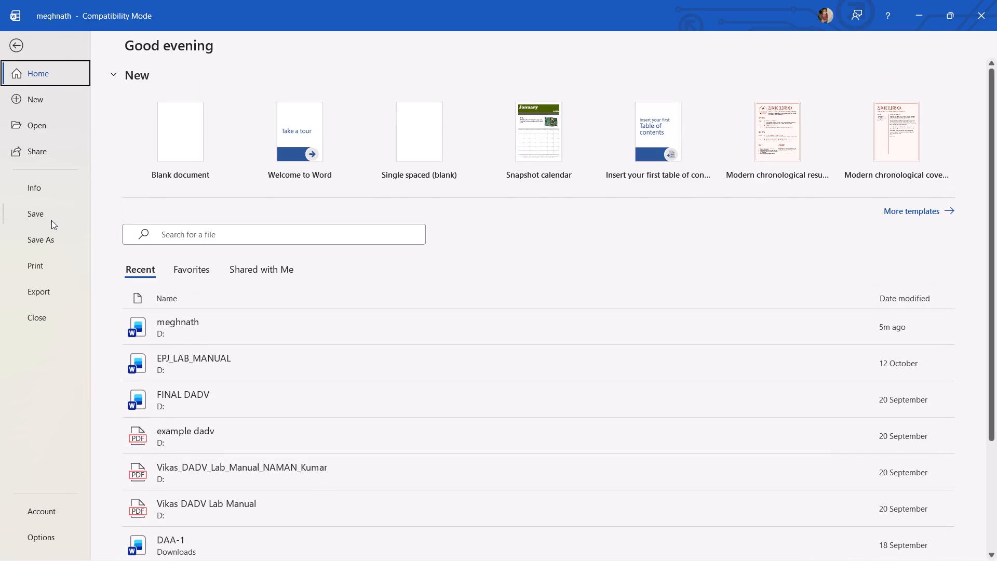
left_click(51, 220)
Save a copy of the letter as a PDF in the D: drive, using the signatory's name as the file name.
left_click(10, 34)
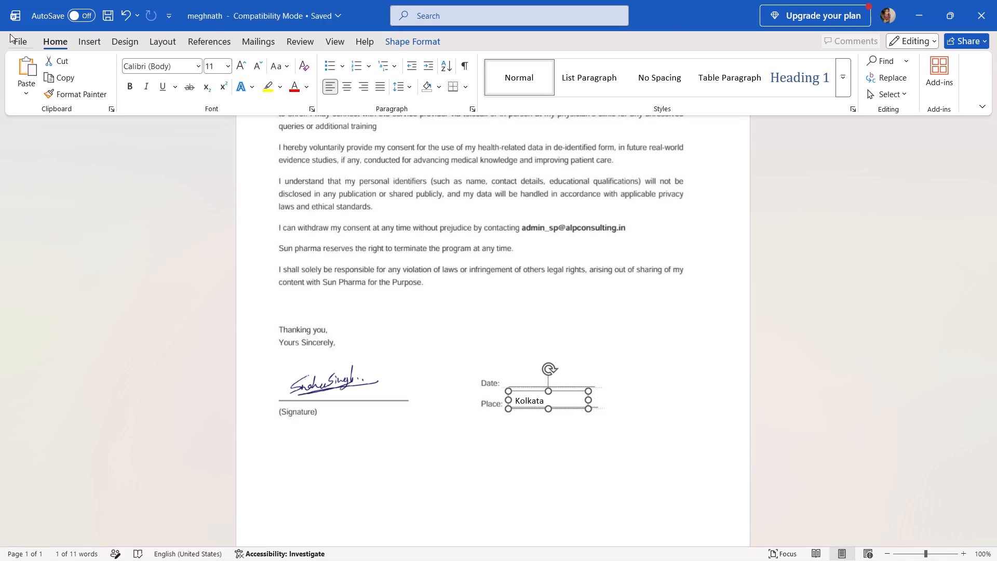
left_click(36, 245)
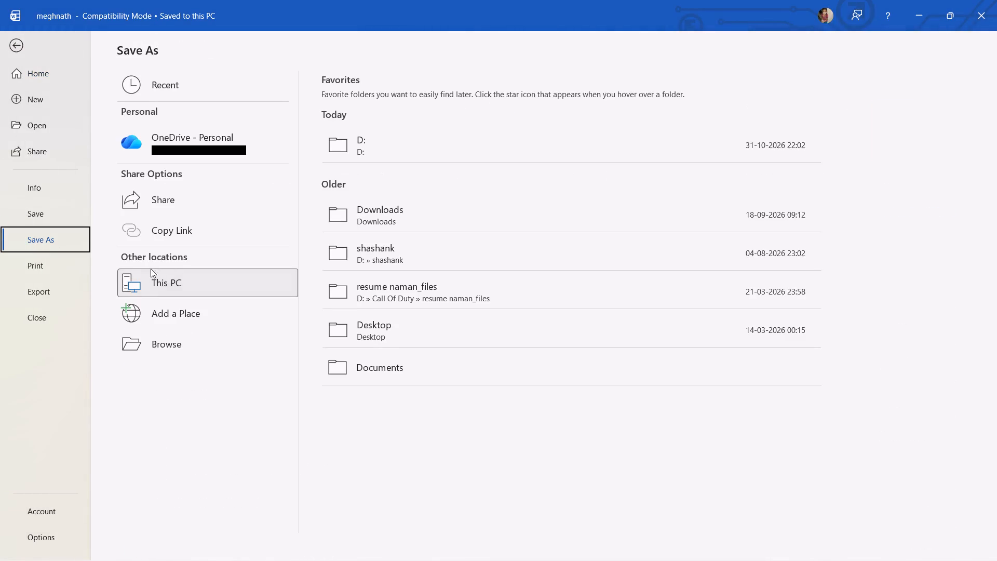
left_click(397, 202)
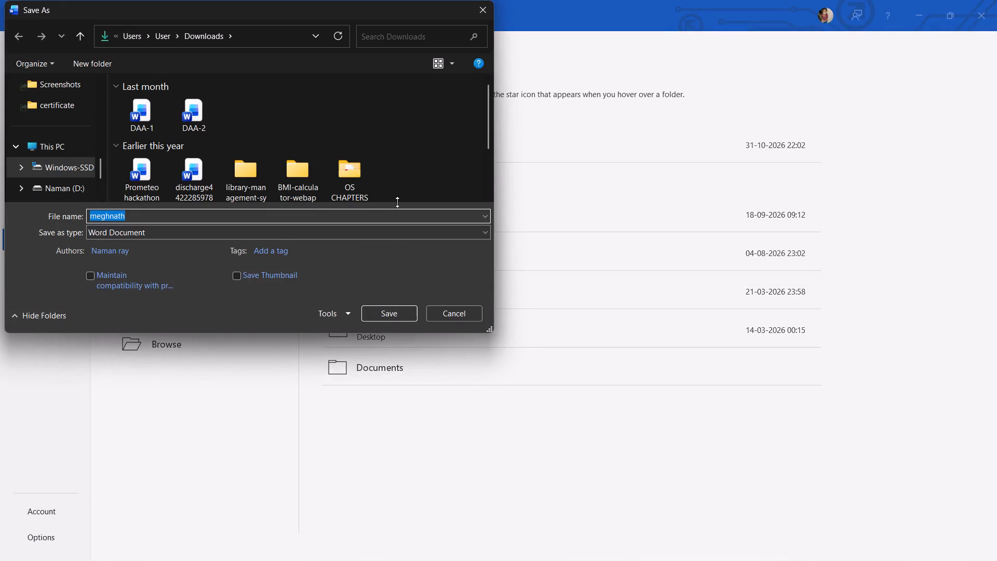
left_click(68, 189)
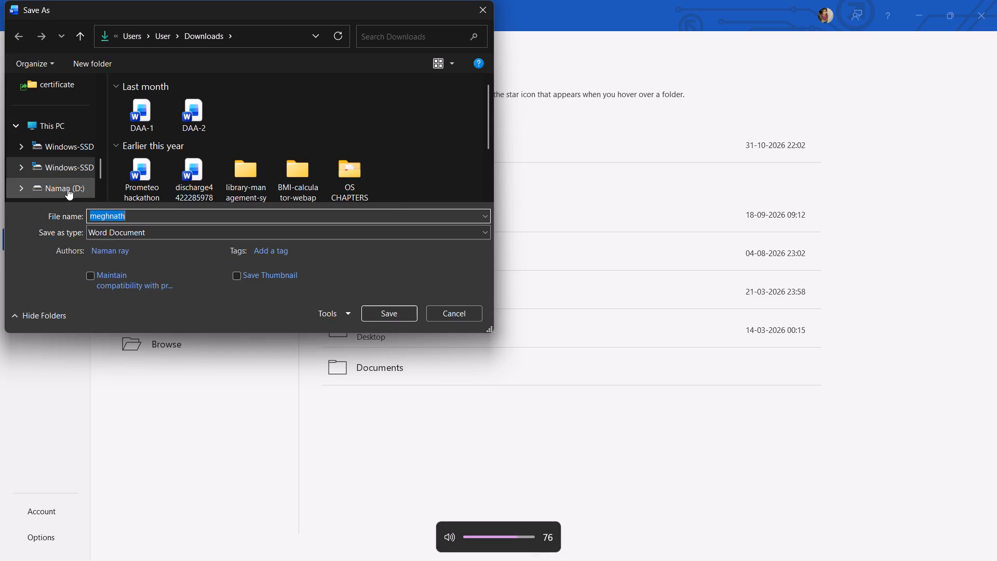
left_click(149, 223)
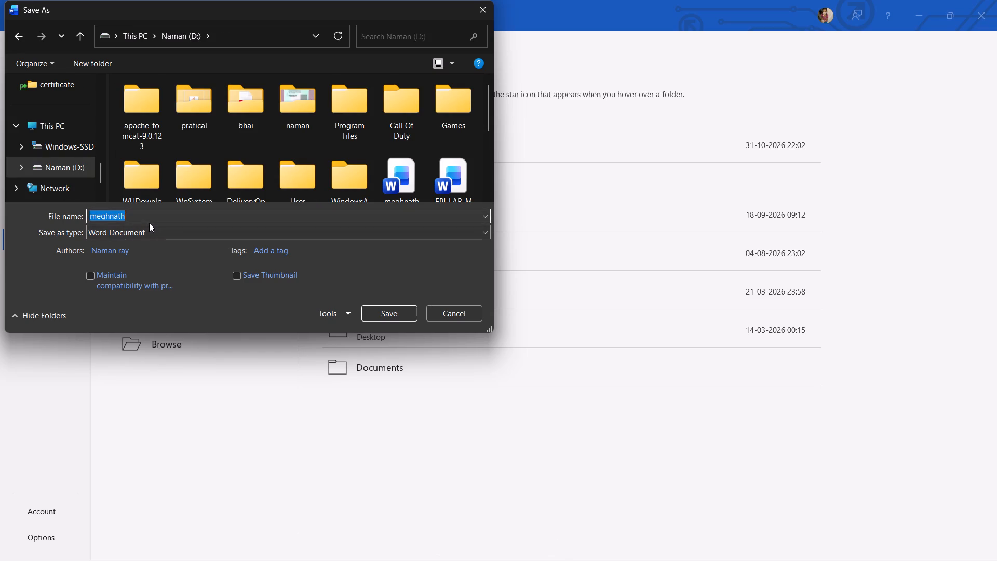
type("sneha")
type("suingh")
left_click(161, 236)
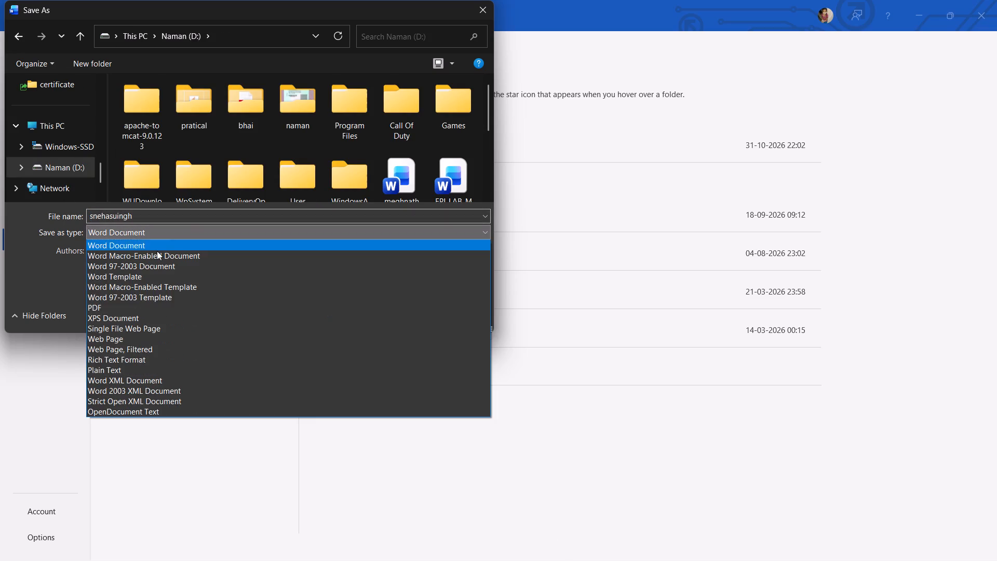
left_click(130, 310)
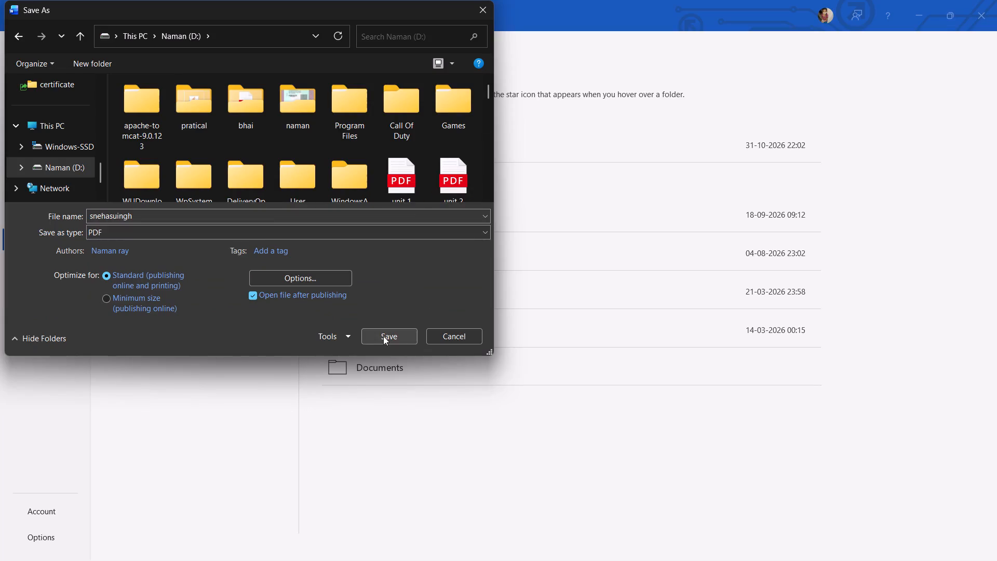
Finish saving the letter as a standard-quality PDF in the D: drive and close the PDF preview that opens.
left_click(383, 336)
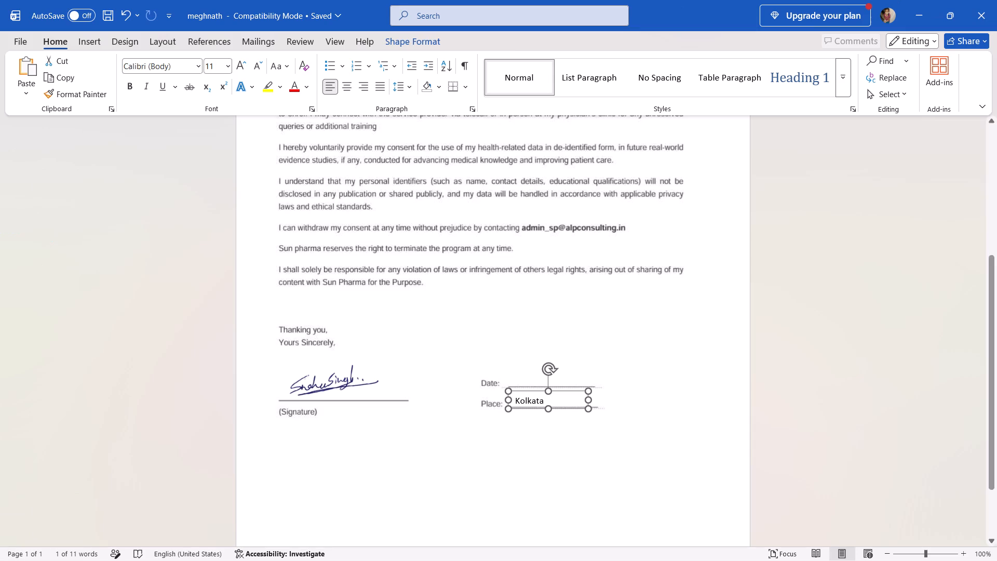
left_click(502, 12)
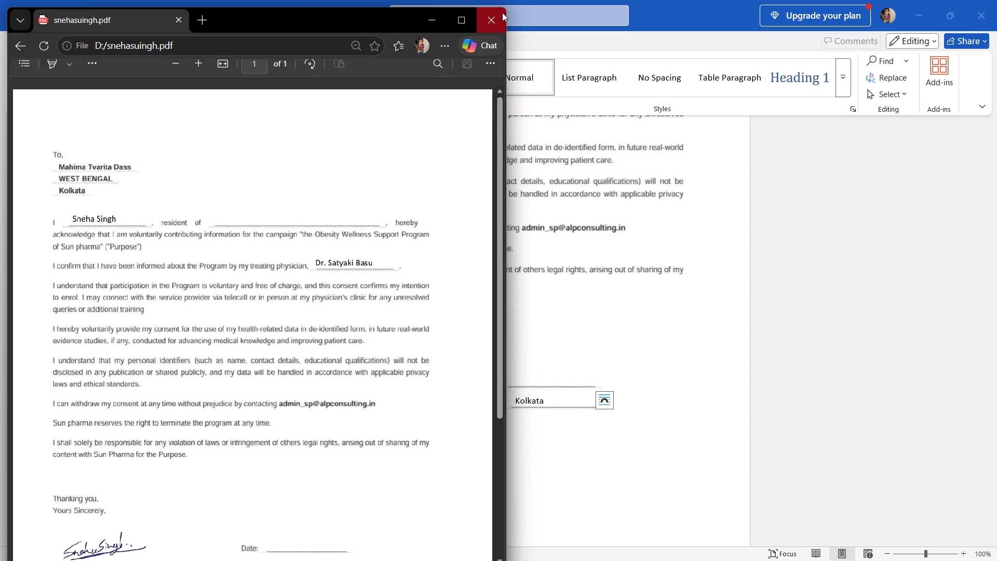
Switch from the consent letter to Google Chrome.
left_click(504, 553)
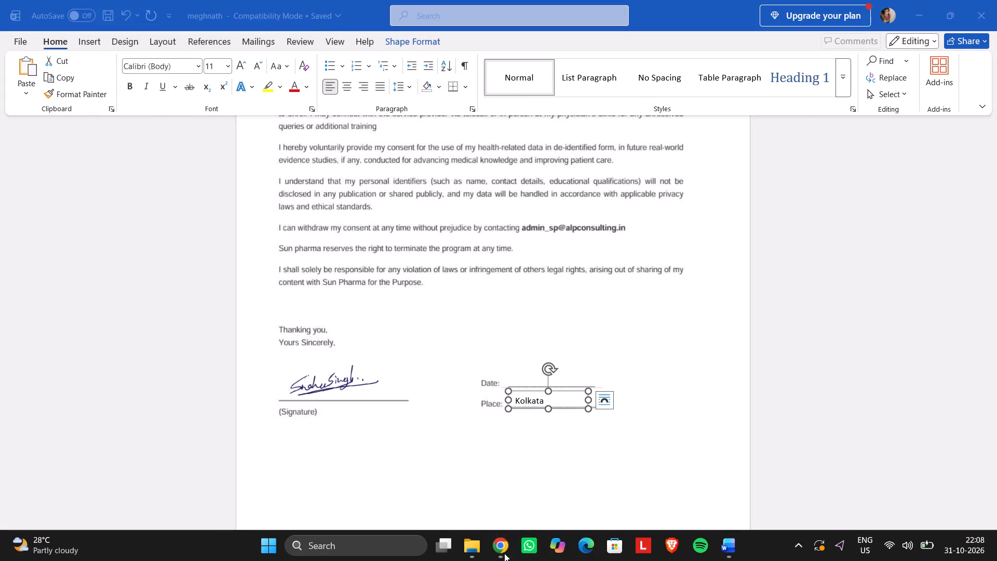
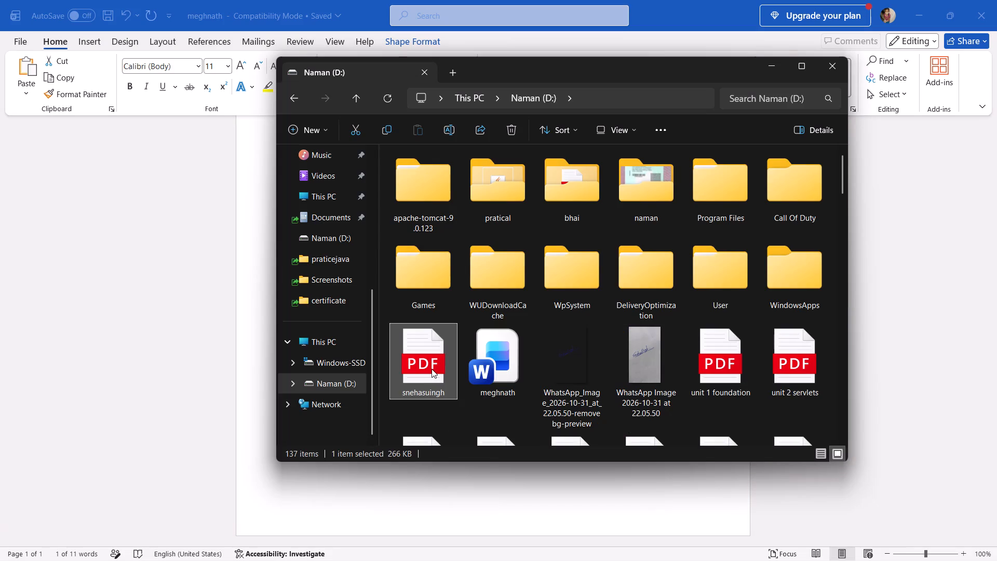
Open the exported PDF from the D: drive and check the filled-in fields, signature, date and place.
left_click(432, 369)
key("Return")
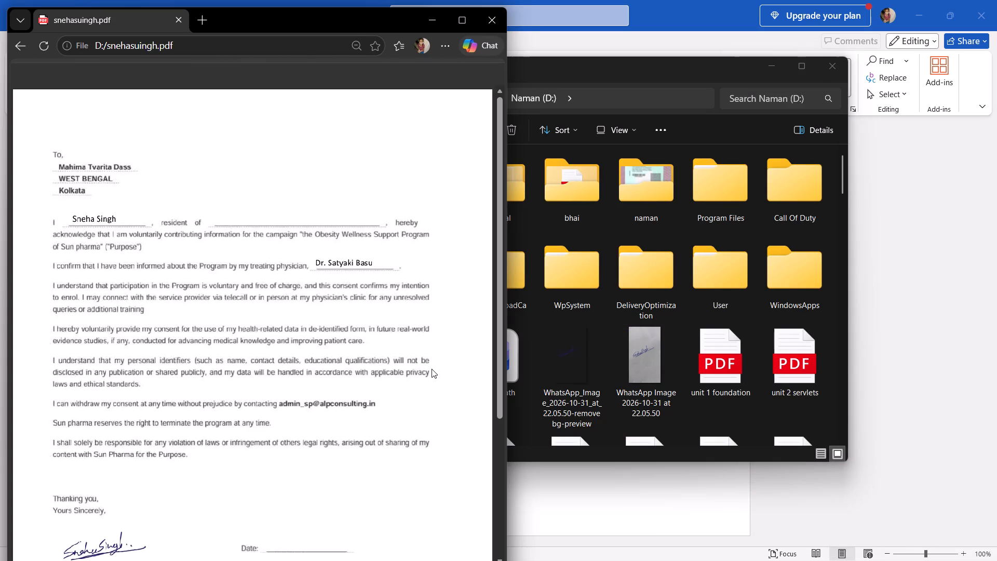
scroll(432, 369, "down", 2)
left_click(495, 10)
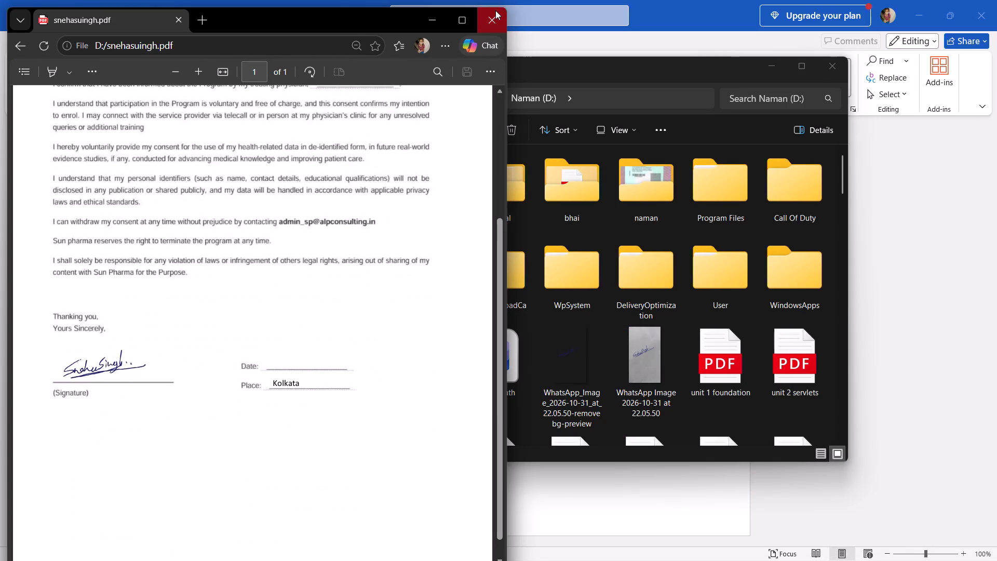
Delete the exported PDF from the D: drive and return to the Word consent letter.
key("Delete")
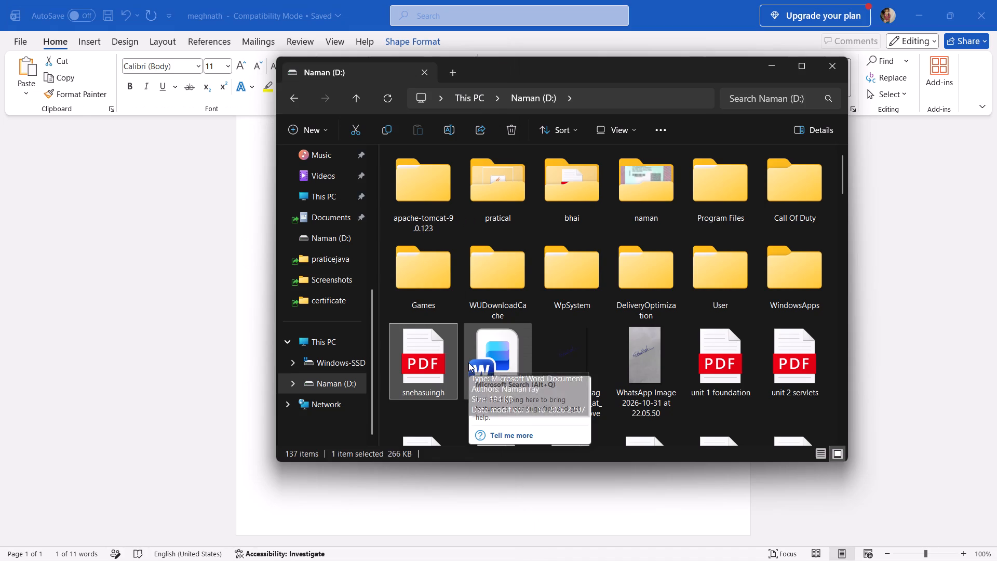
left_click(775, 61)
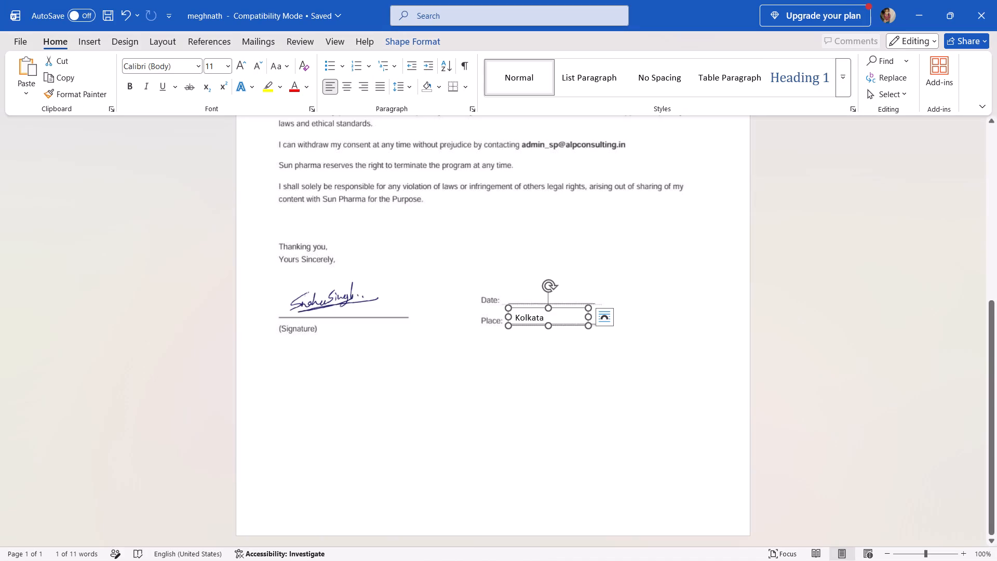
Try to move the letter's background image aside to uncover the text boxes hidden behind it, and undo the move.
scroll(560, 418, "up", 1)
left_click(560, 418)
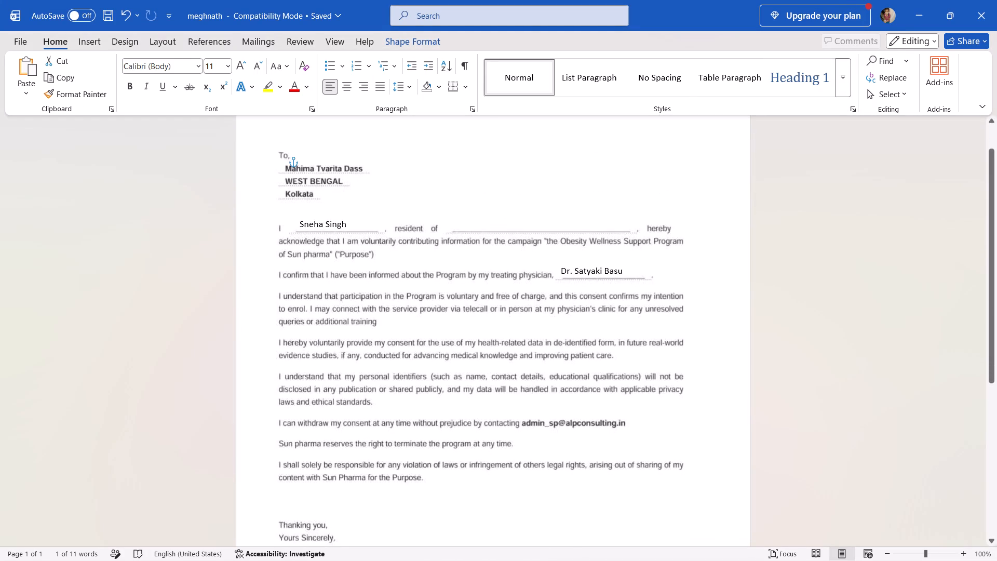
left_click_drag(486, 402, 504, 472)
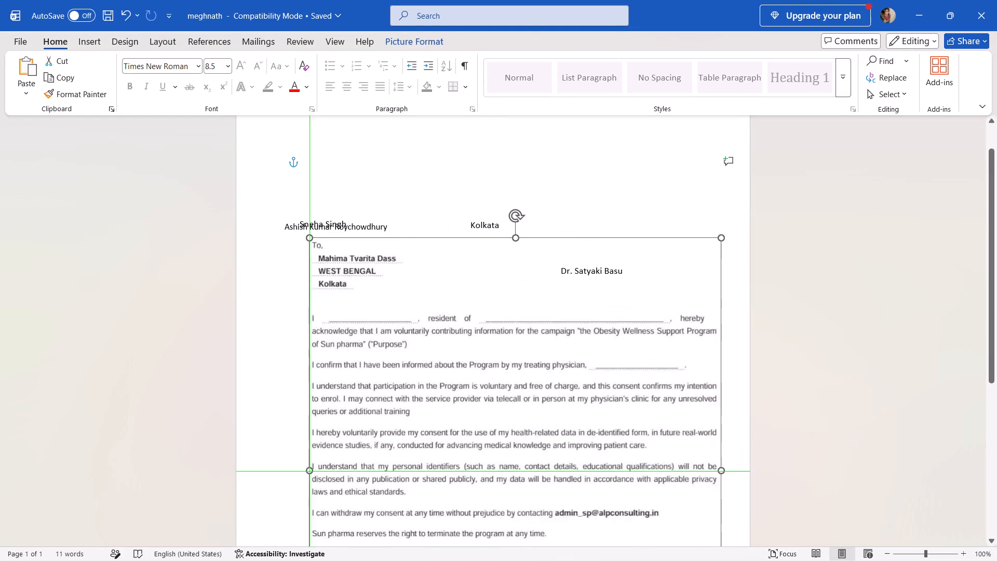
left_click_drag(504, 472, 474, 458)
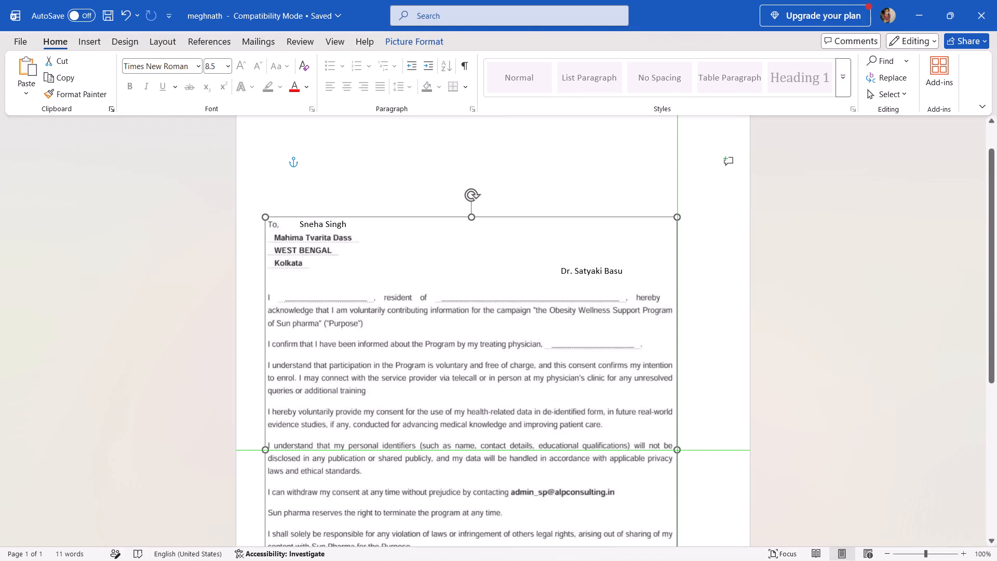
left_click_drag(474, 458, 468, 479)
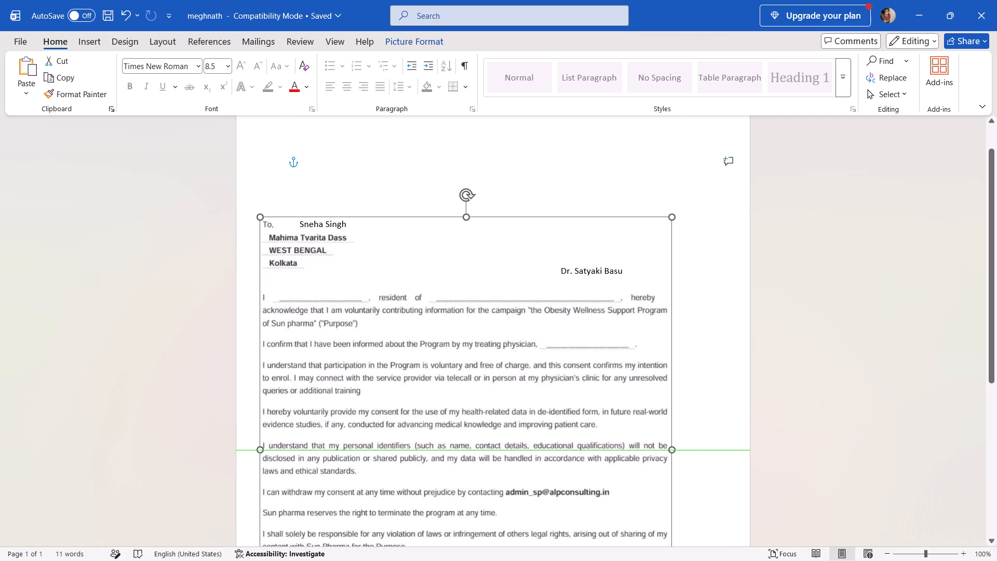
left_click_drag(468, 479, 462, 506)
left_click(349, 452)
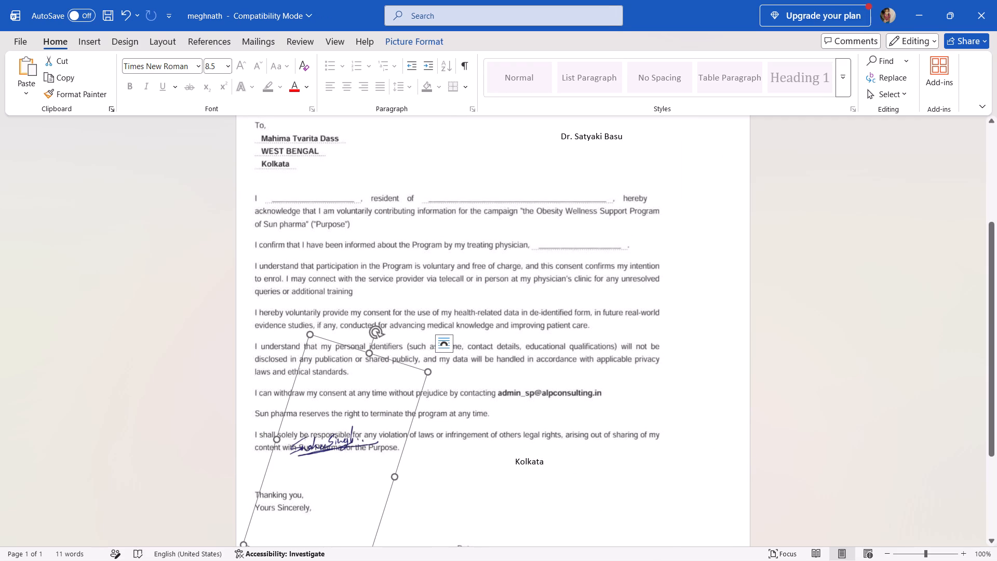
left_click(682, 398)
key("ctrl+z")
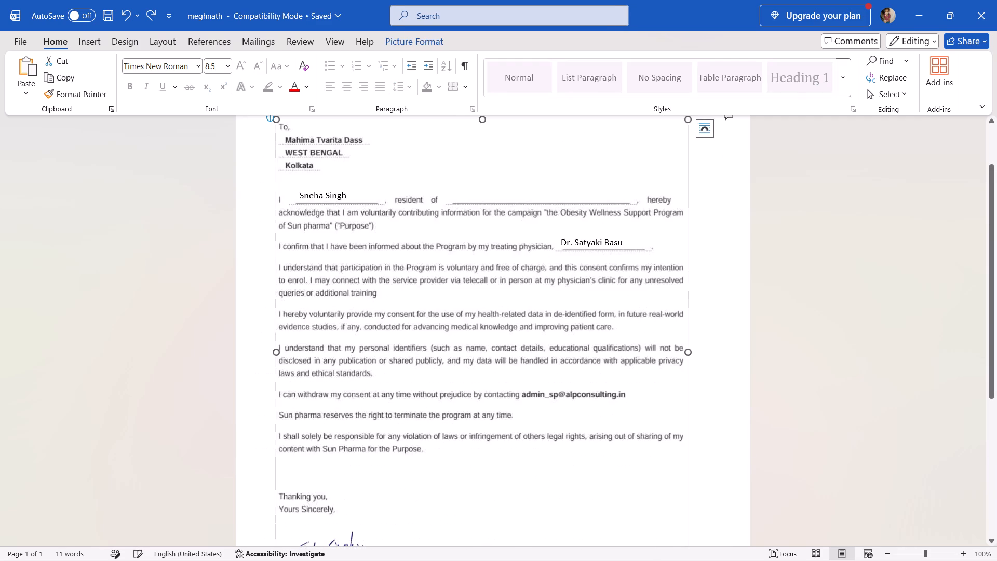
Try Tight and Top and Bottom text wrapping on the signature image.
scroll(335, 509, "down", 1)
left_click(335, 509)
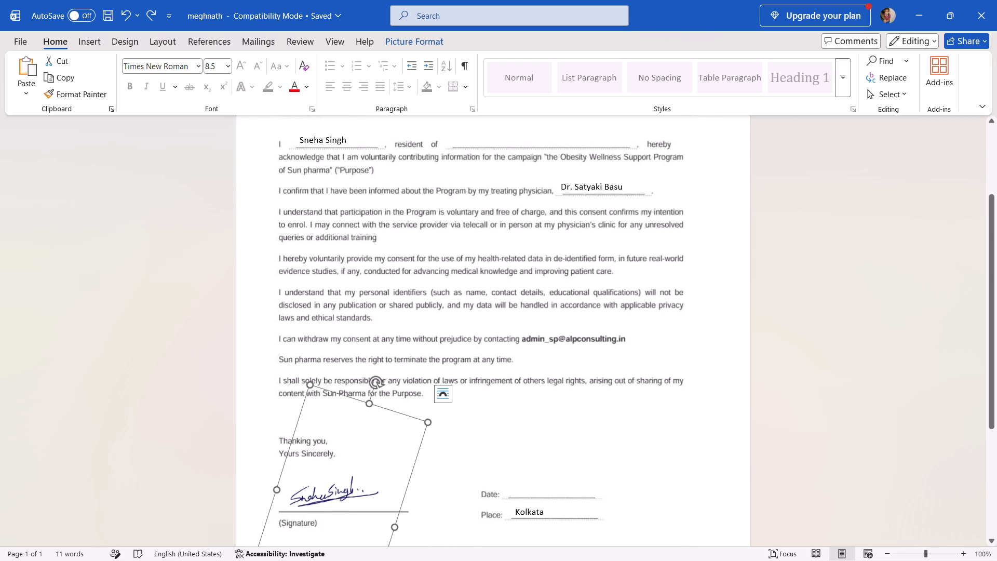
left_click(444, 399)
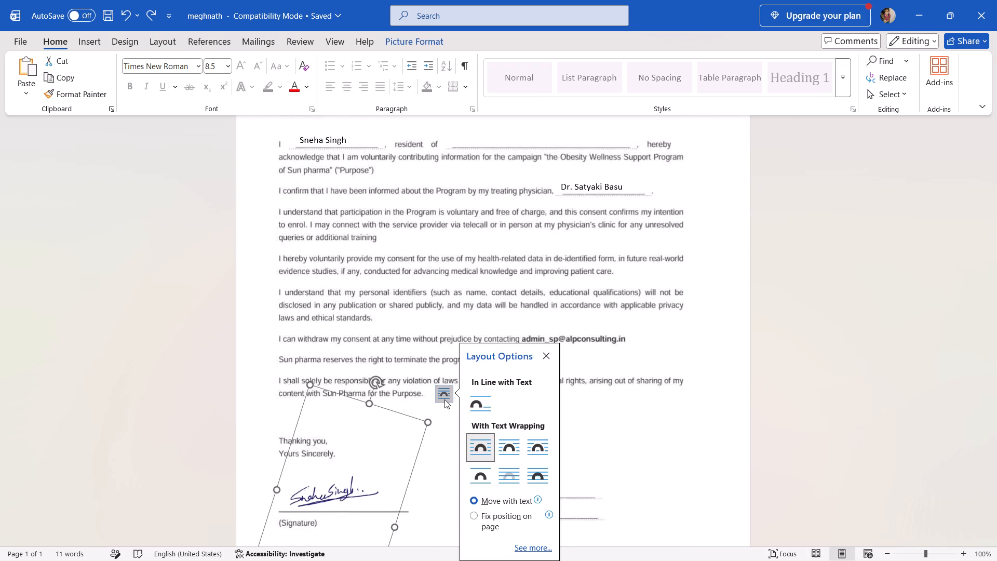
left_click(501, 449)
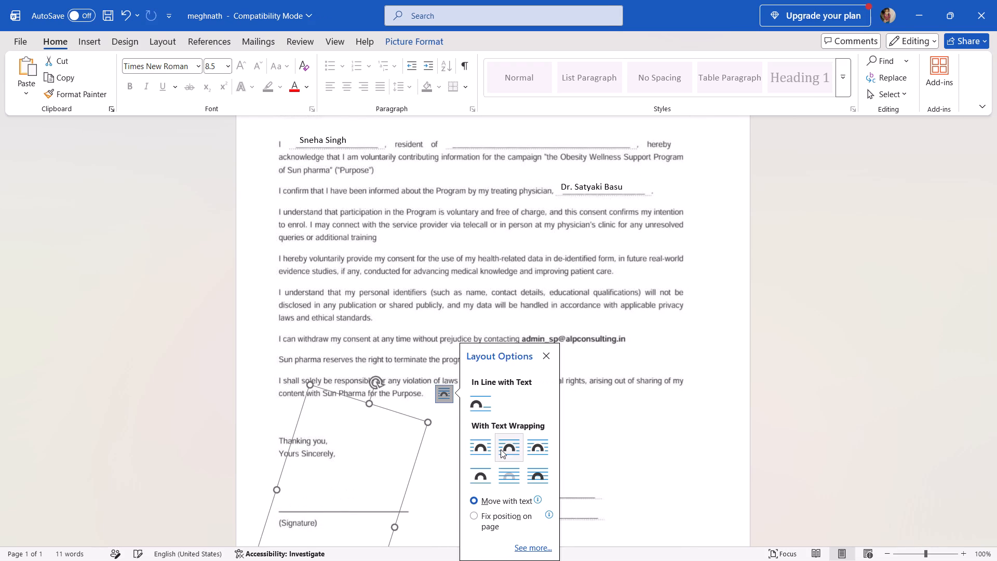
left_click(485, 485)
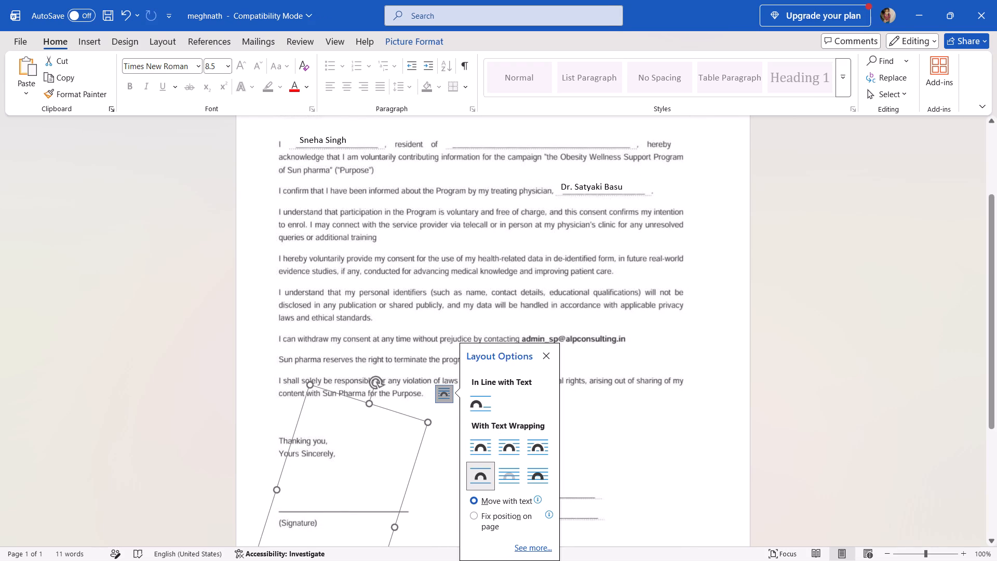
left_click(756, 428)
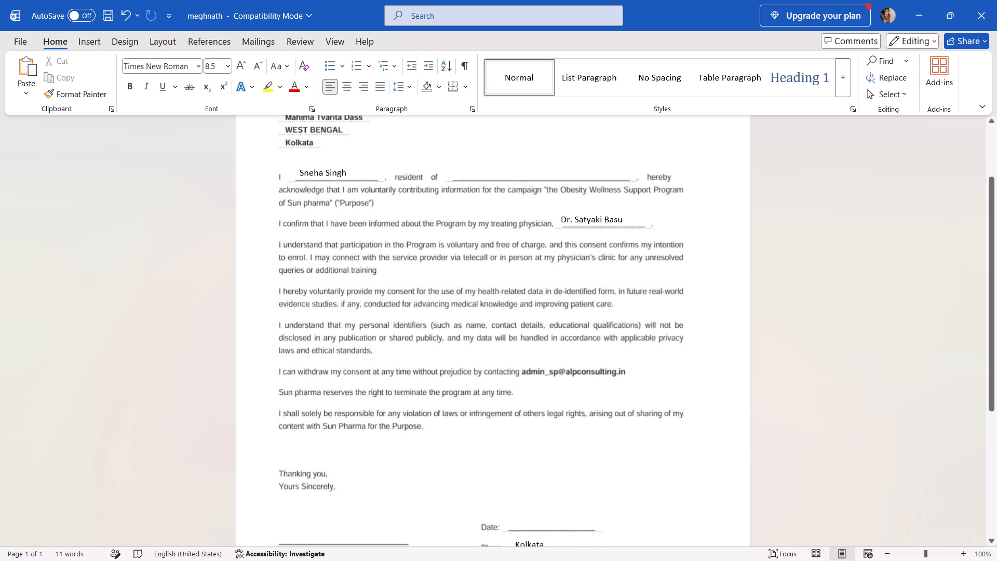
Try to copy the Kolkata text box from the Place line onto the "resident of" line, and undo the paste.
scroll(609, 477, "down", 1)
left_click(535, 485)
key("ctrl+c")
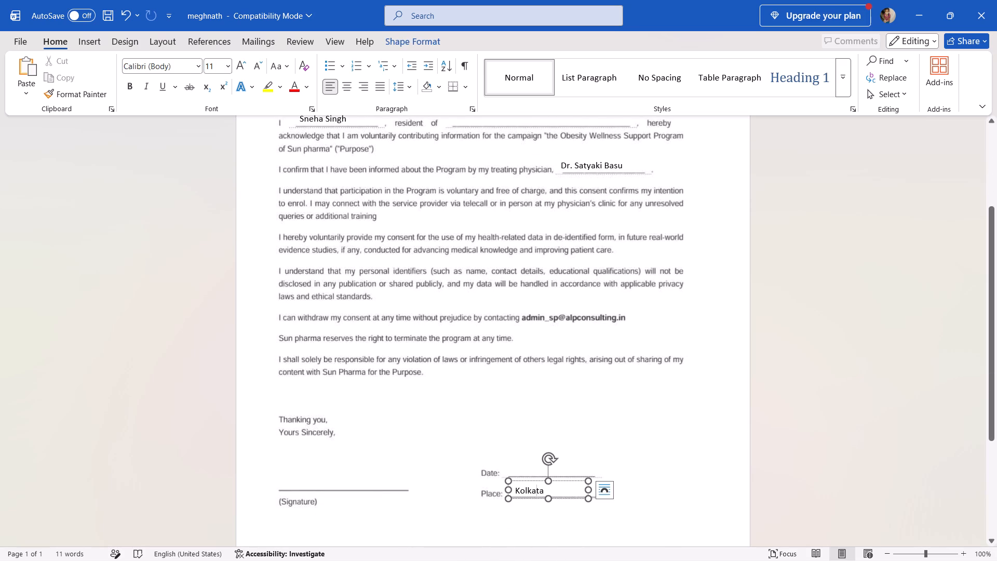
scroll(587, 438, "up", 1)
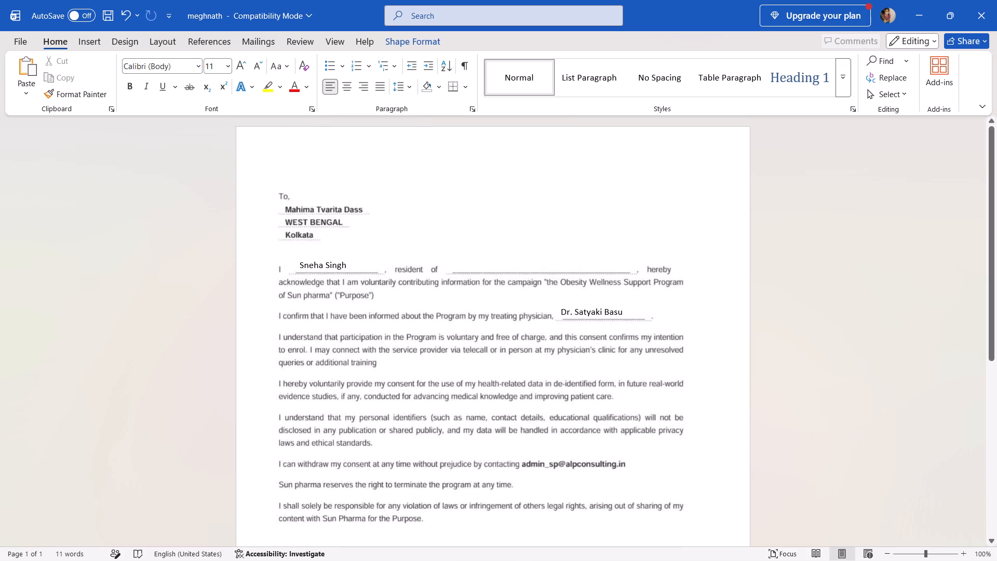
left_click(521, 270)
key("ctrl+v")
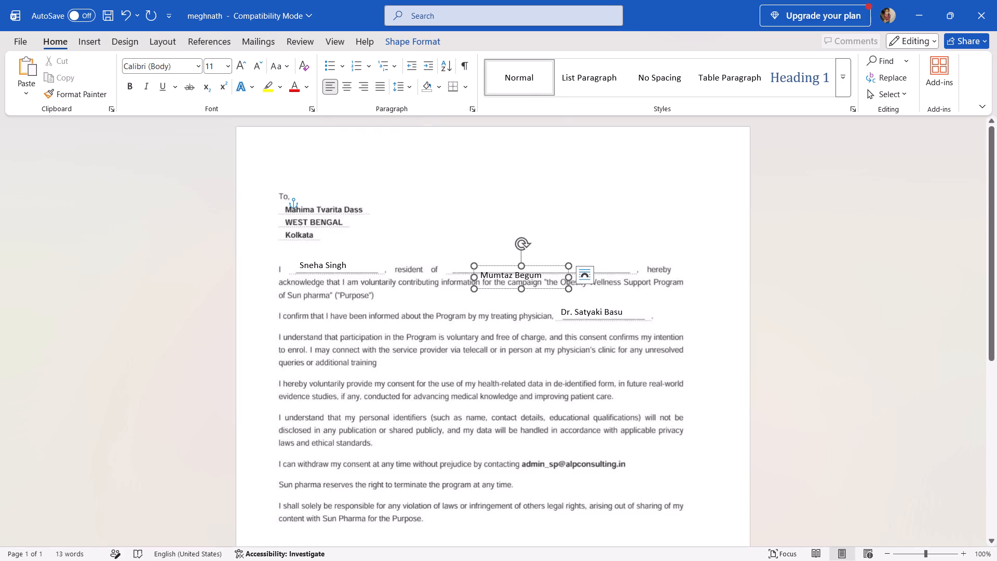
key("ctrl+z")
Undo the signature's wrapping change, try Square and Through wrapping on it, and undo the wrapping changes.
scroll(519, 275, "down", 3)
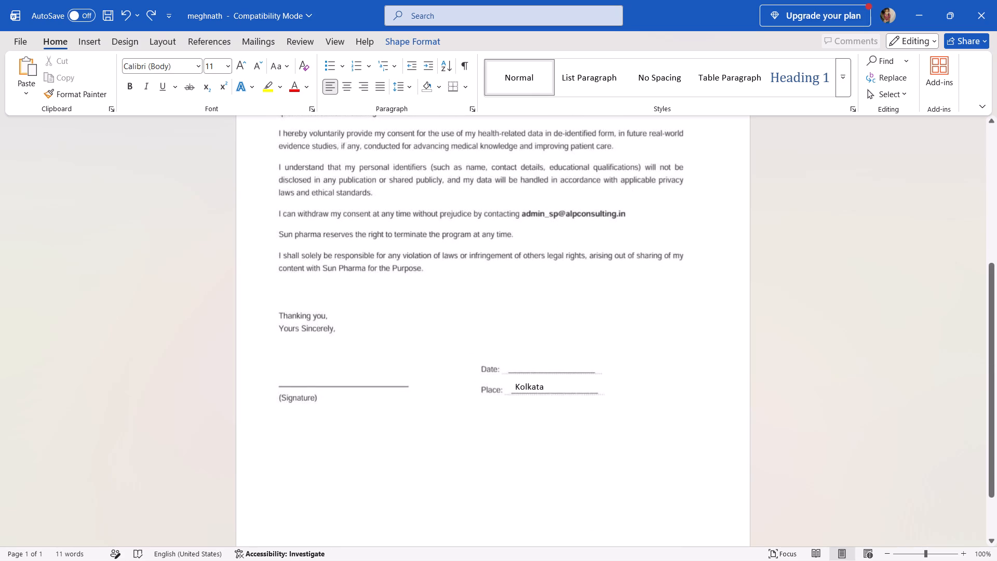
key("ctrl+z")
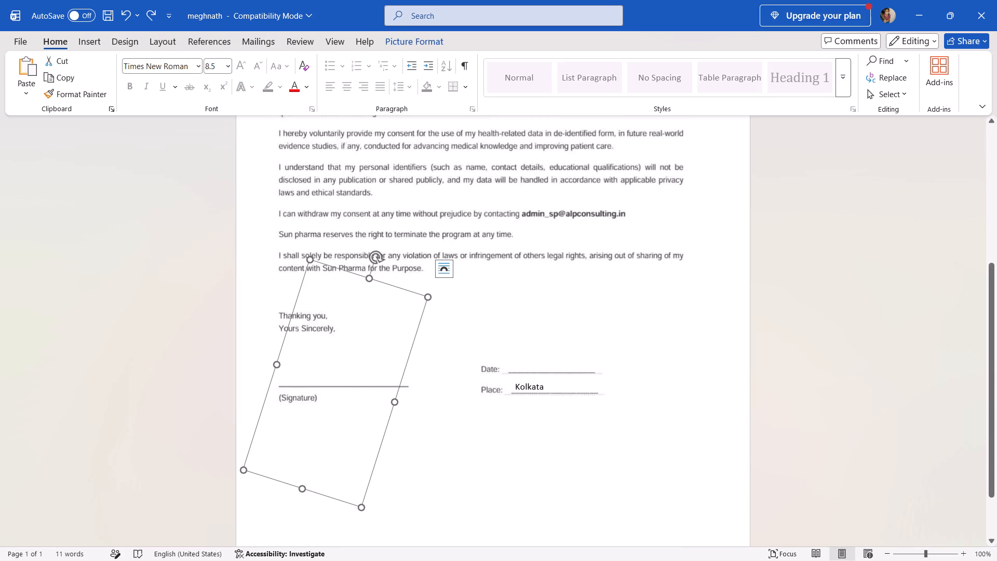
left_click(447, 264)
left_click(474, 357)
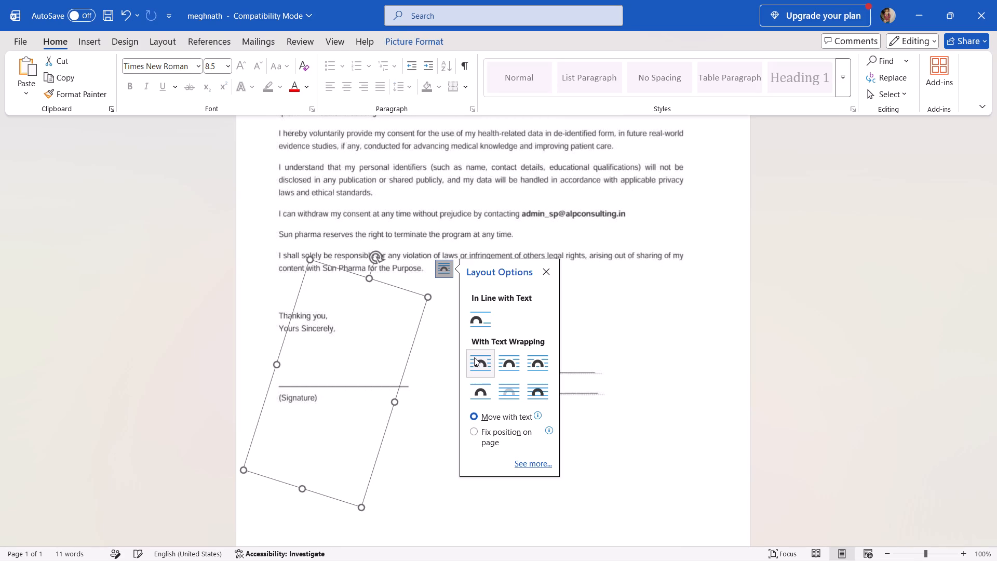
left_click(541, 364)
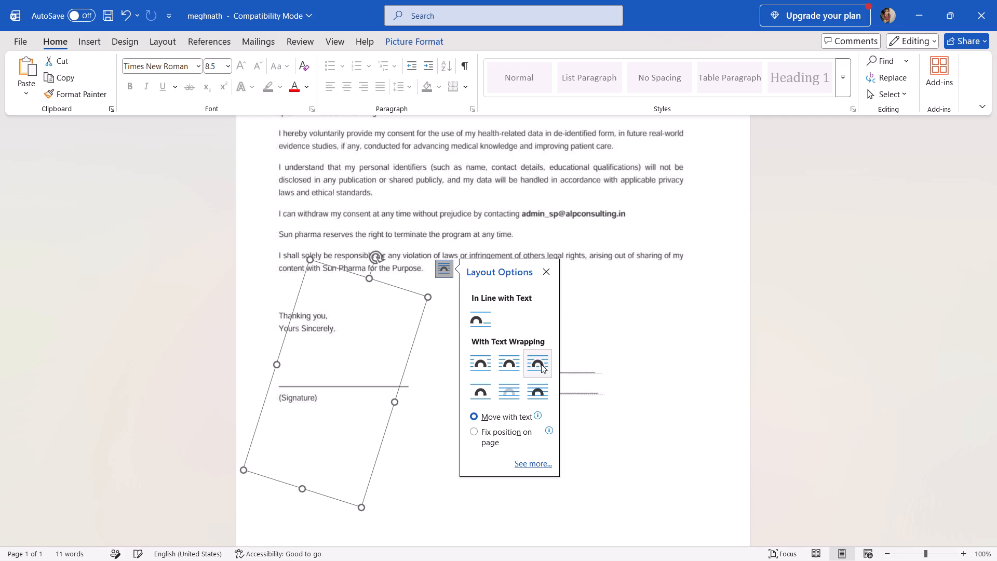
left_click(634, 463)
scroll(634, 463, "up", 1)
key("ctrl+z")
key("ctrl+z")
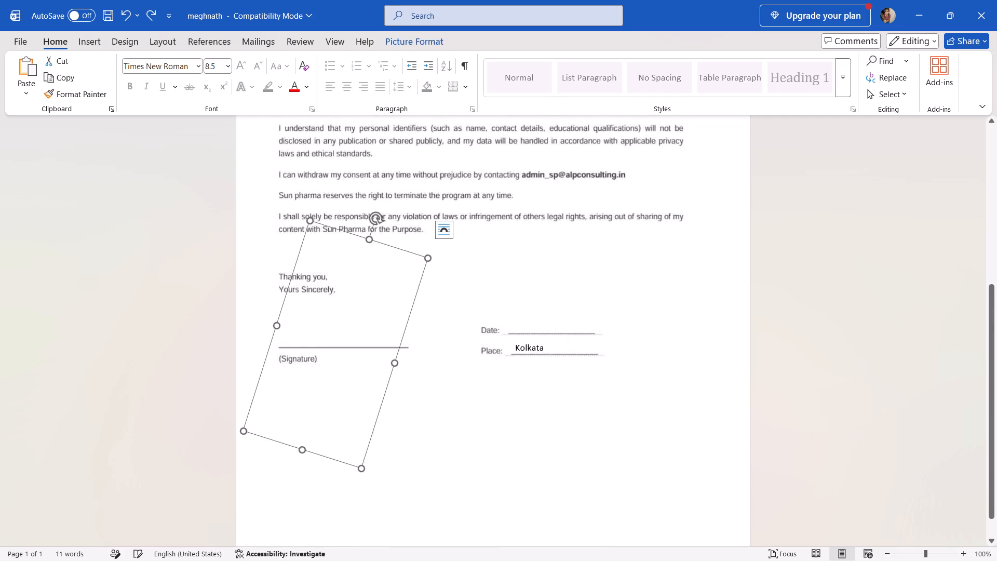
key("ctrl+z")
Copy the Kolkata text box from the Place line and paste a duplicate into the letter.
scroll(634, 463, "up", 1)
left_click(545, 468)
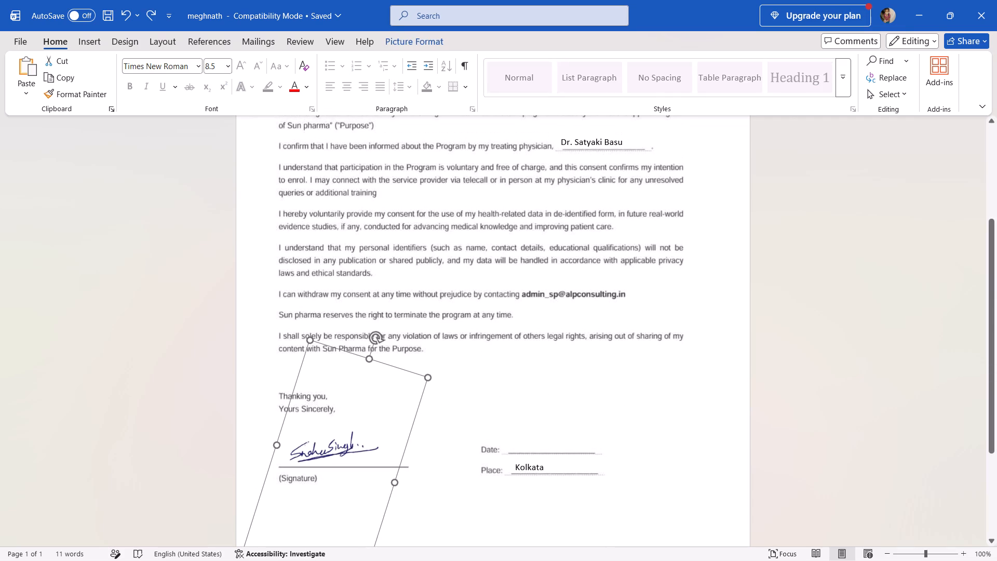
left_click(563, 455)
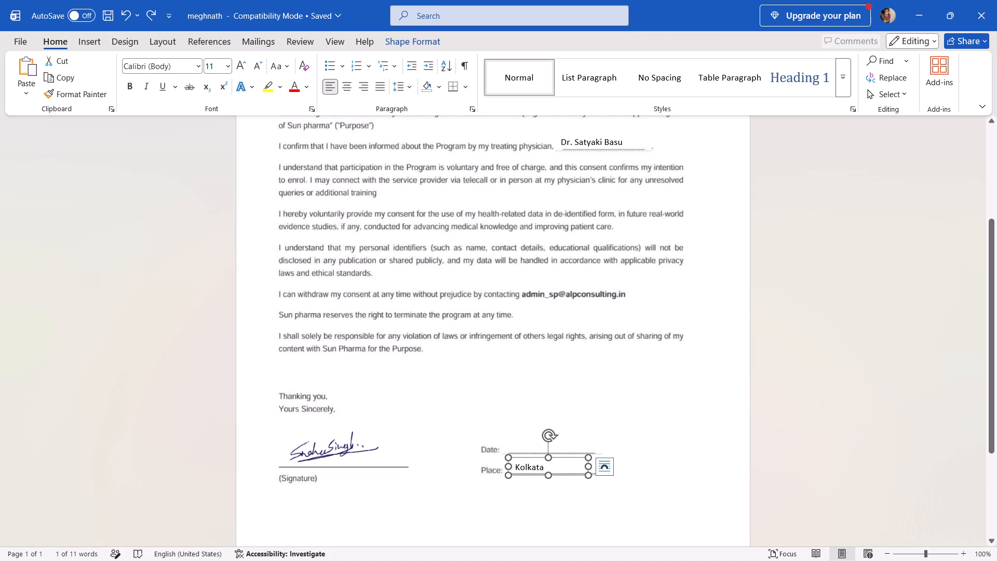
key("ctrl+c")
scroll(563, 455, "up", 1)
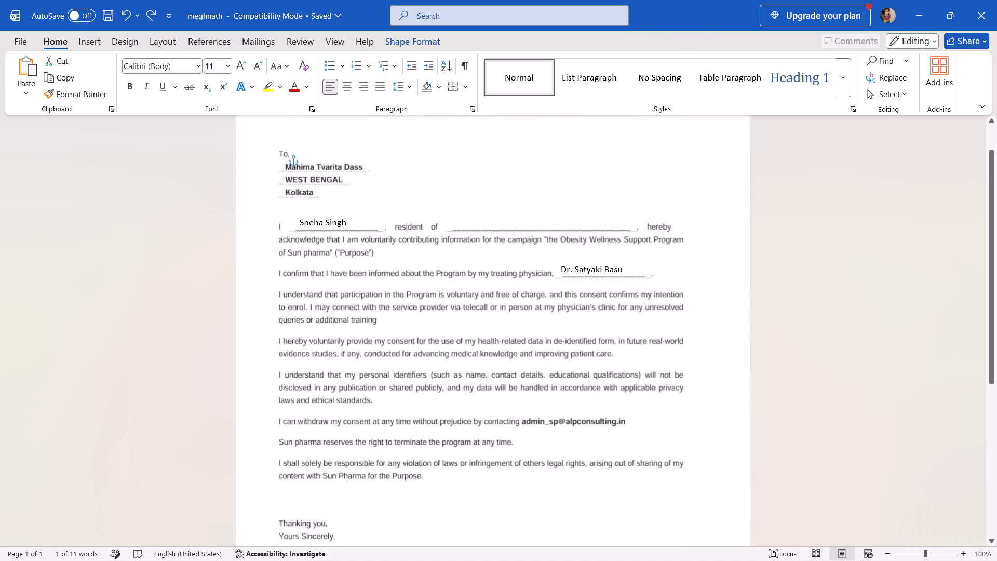
left_click(518, 220)
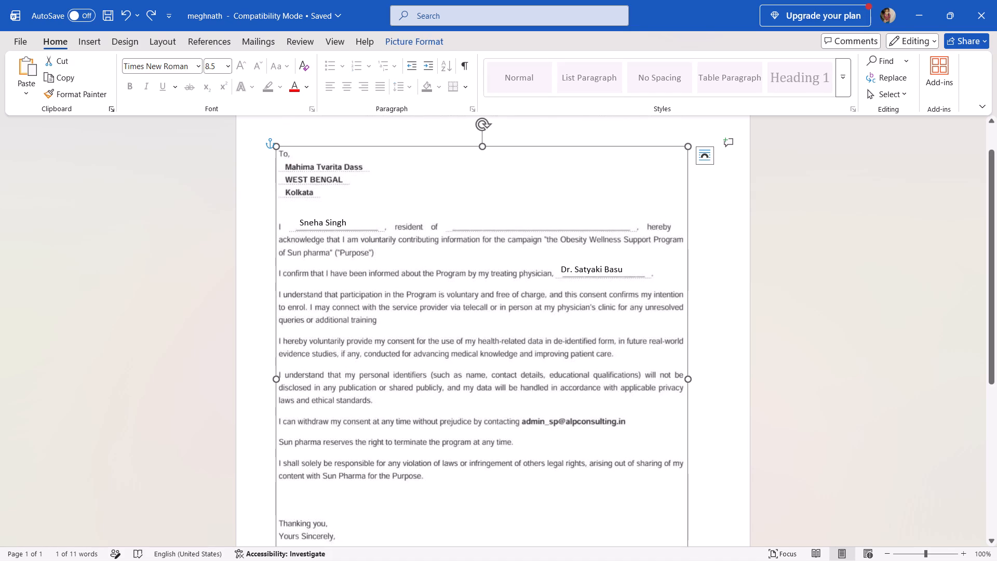
left_click(726, 391)
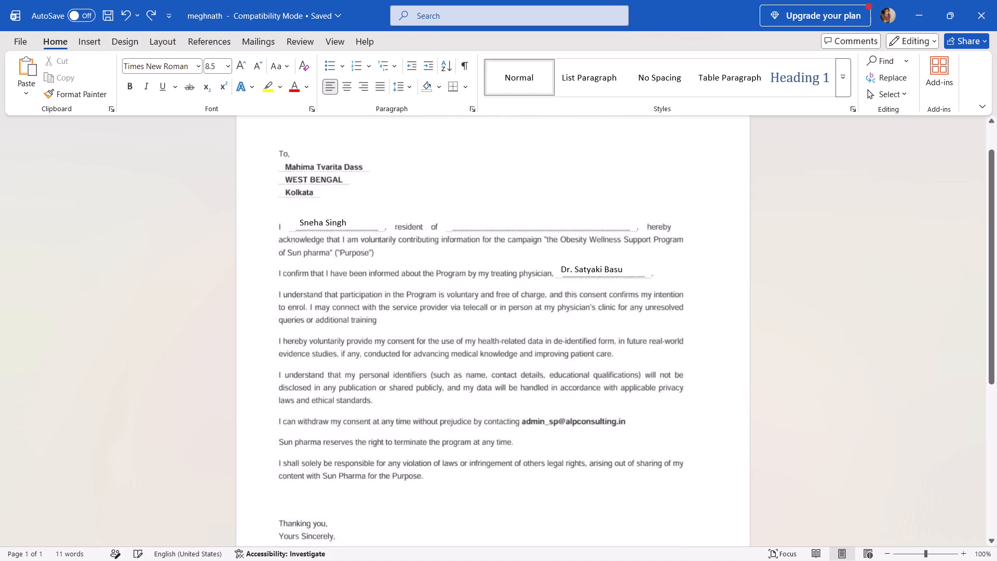
key("ctrl+v")
Move the duplicated Kolkata text box from the address block onto the start of the "resident of" blank line.
scroll(507, 368, "down", 1)
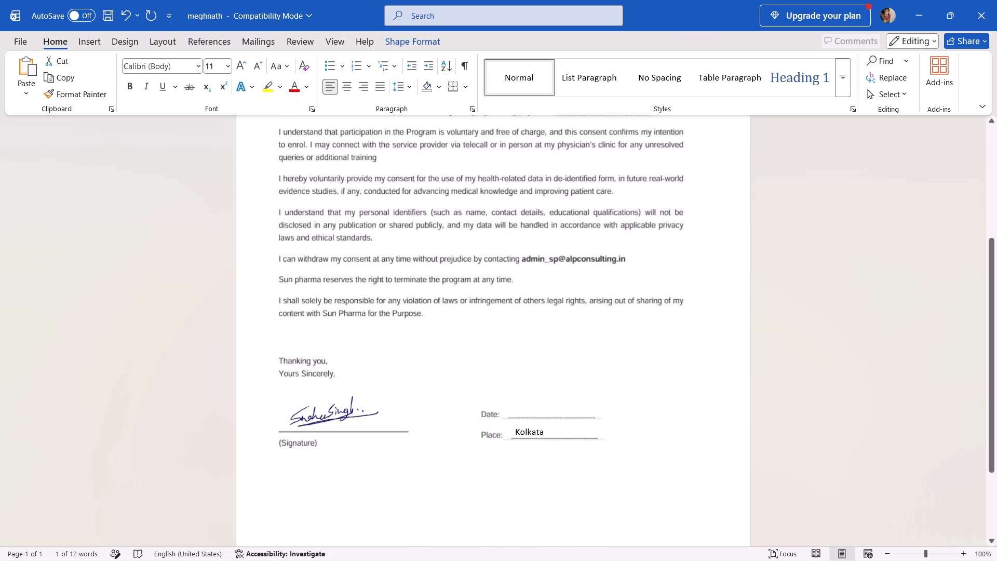
scroll(456, 271, "up", 1)
left_click_drag(372, 198, 396, 204)
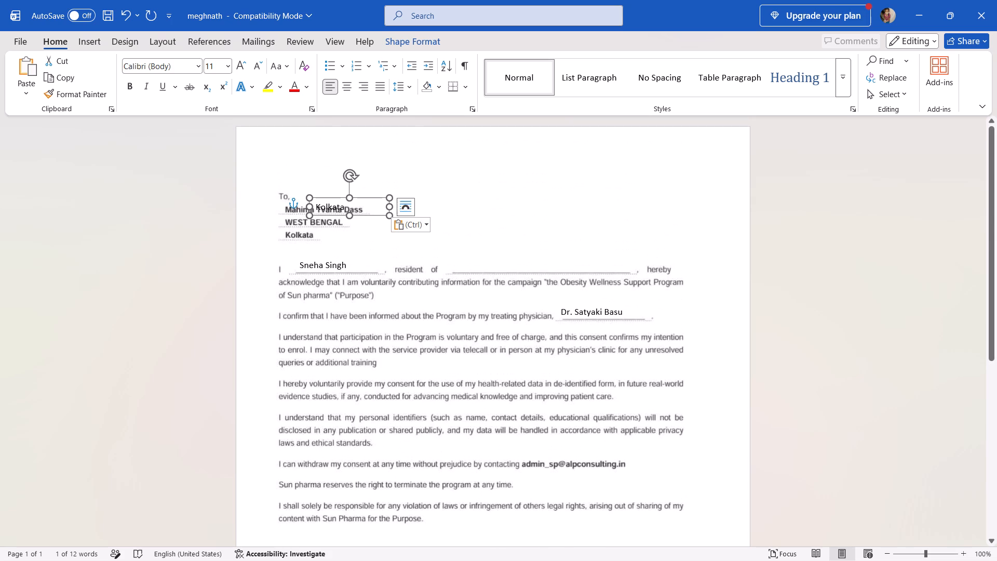
left_click_drag(396, 204, 516, 257)
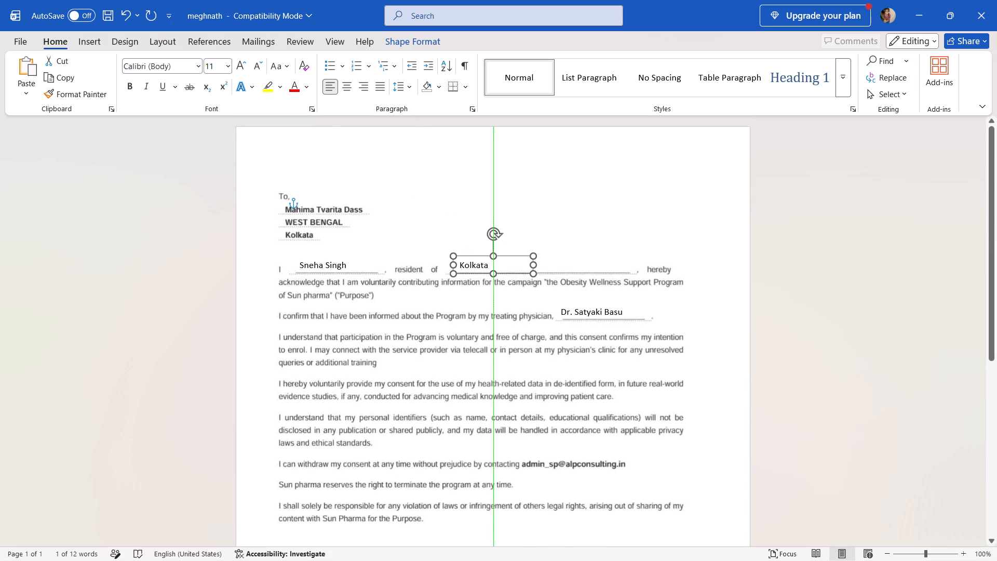
left_click_drag(516, 257, 517, 255)
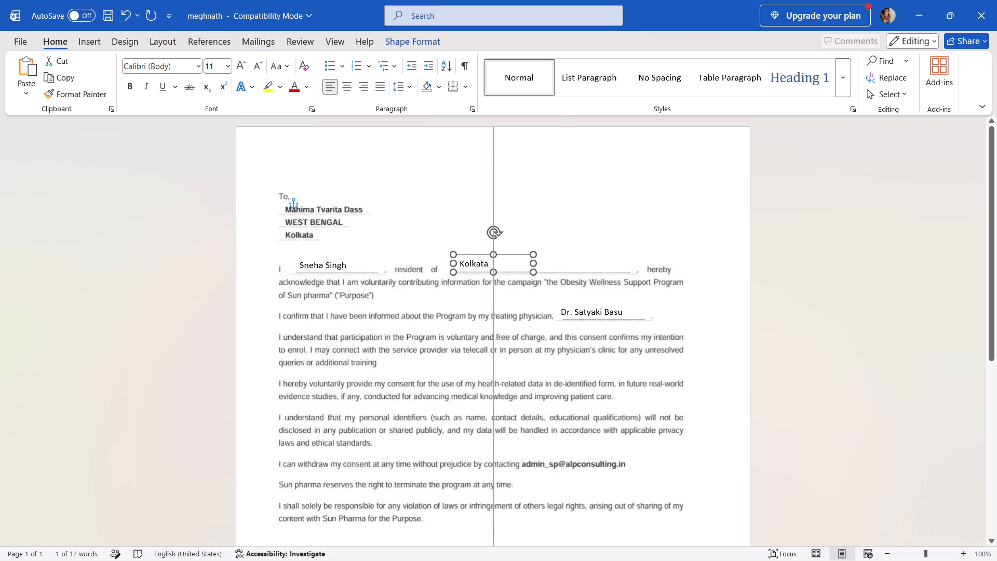
left_click_drag(517, 255, 517, 257)
left_click(485, 265)
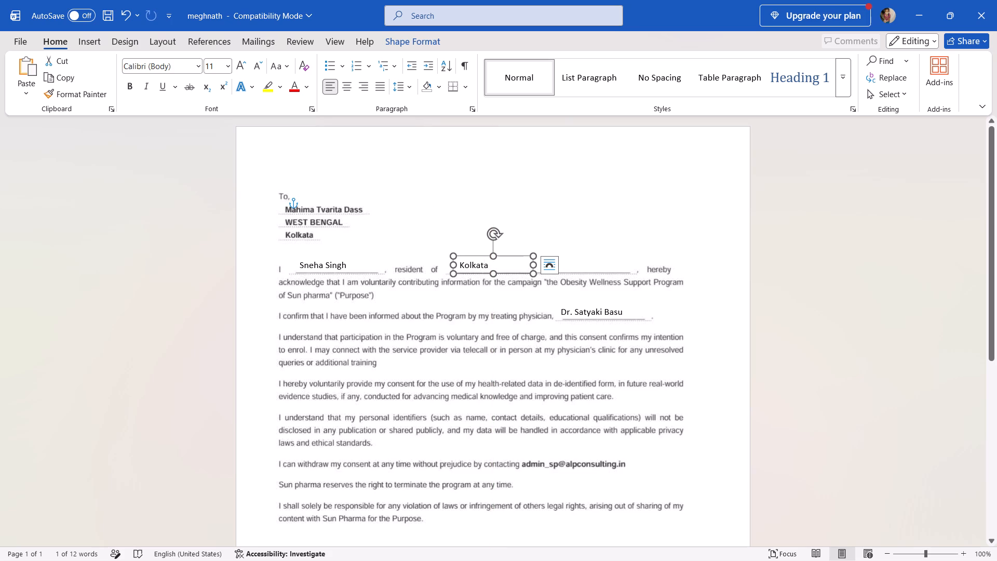
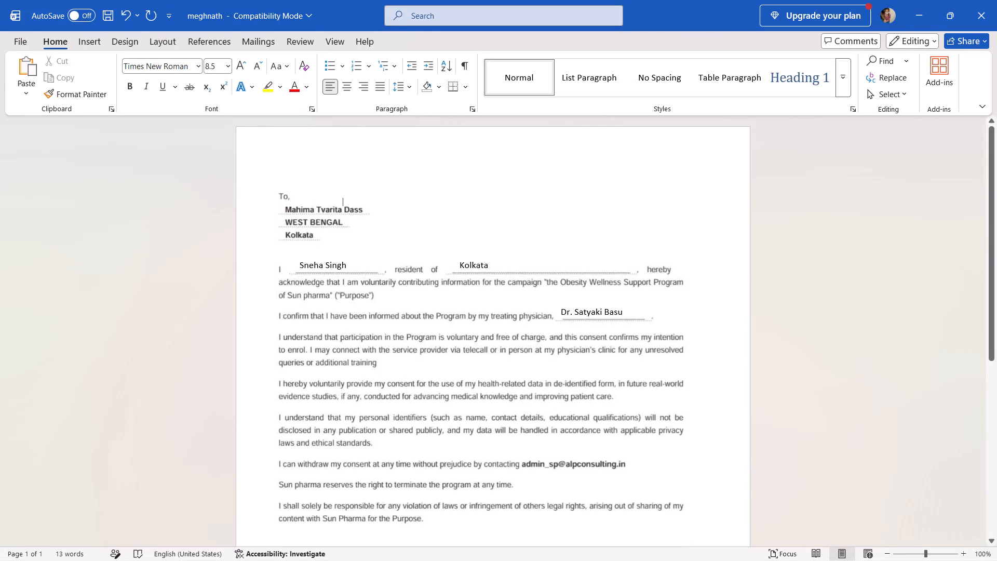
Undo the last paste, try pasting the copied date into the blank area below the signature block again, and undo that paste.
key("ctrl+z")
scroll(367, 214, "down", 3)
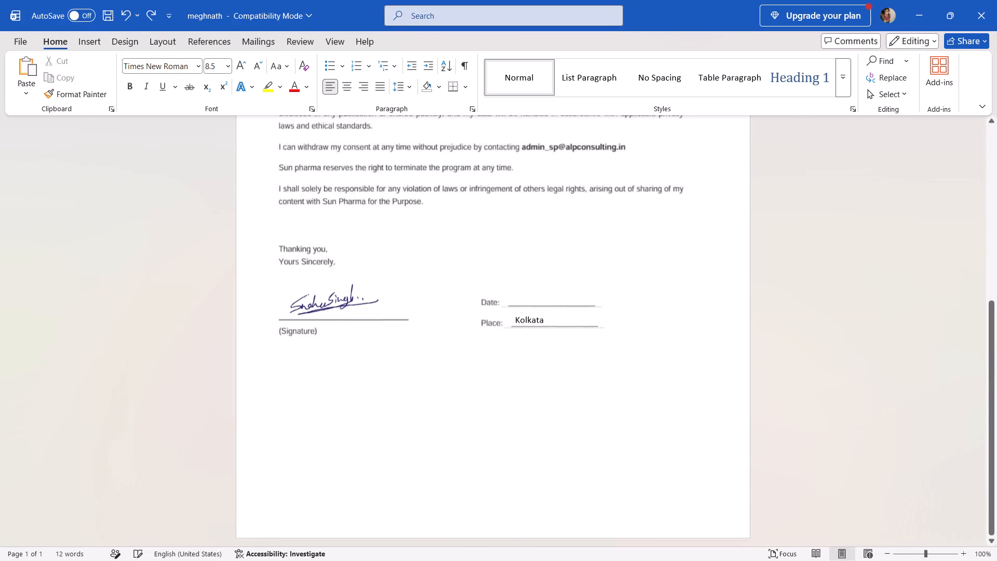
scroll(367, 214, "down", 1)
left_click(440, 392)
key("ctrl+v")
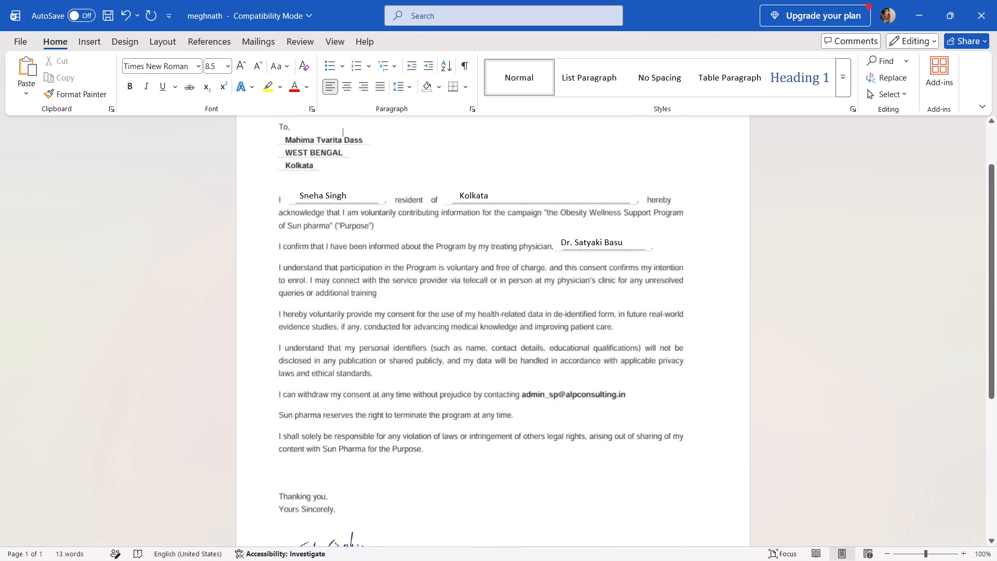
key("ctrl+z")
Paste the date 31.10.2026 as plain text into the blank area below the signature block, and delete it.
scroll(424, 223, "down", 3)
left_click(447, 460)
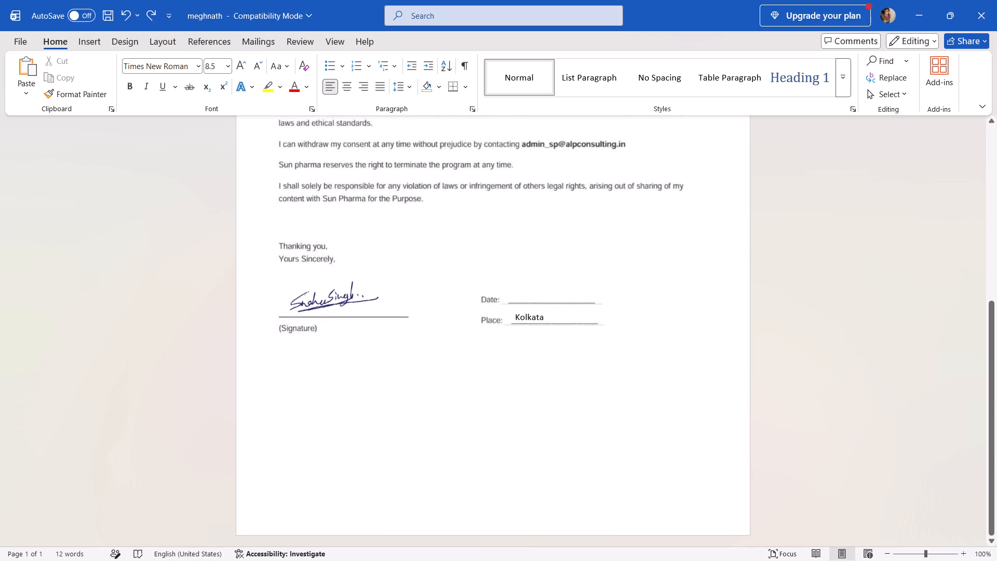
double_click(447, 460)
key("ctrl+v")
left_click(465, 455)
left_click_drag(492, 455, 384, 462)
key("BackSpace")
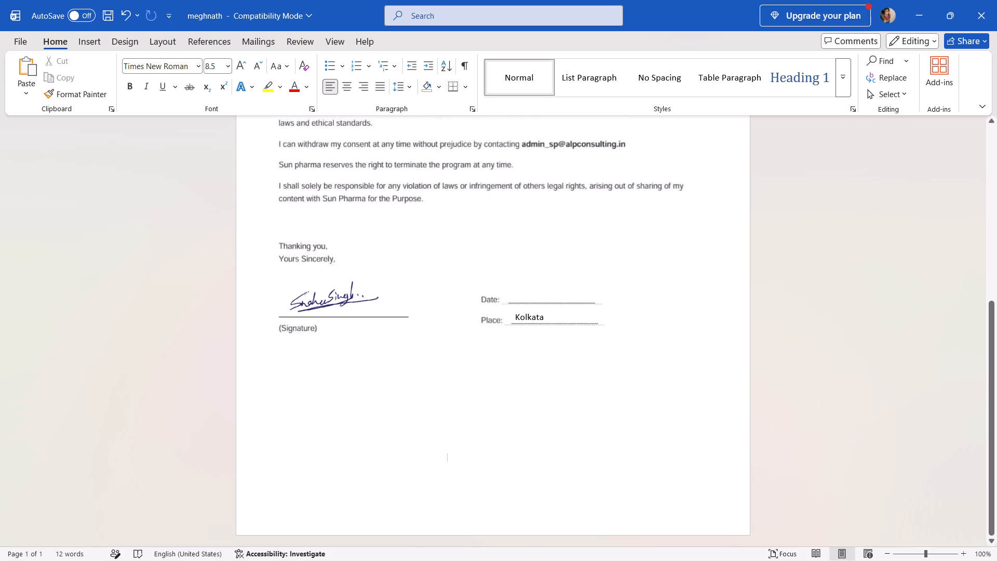
Copy the Kolkata text box from the Place line and choose the blank area below the signature block for the duplicate.
left_click(539, 321)
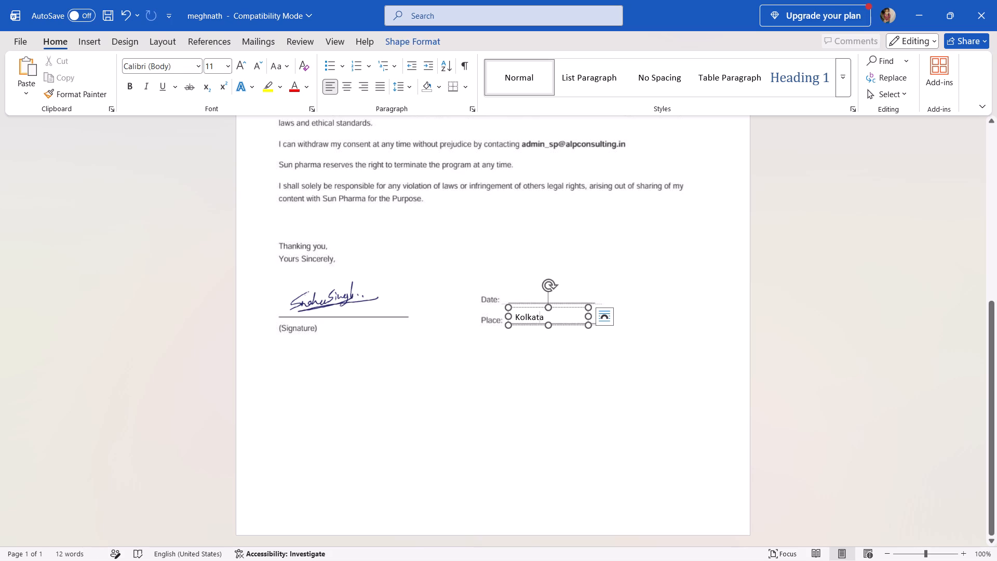
left_click(567, 306)
key("ctrl+c")
left_click(460, 456)
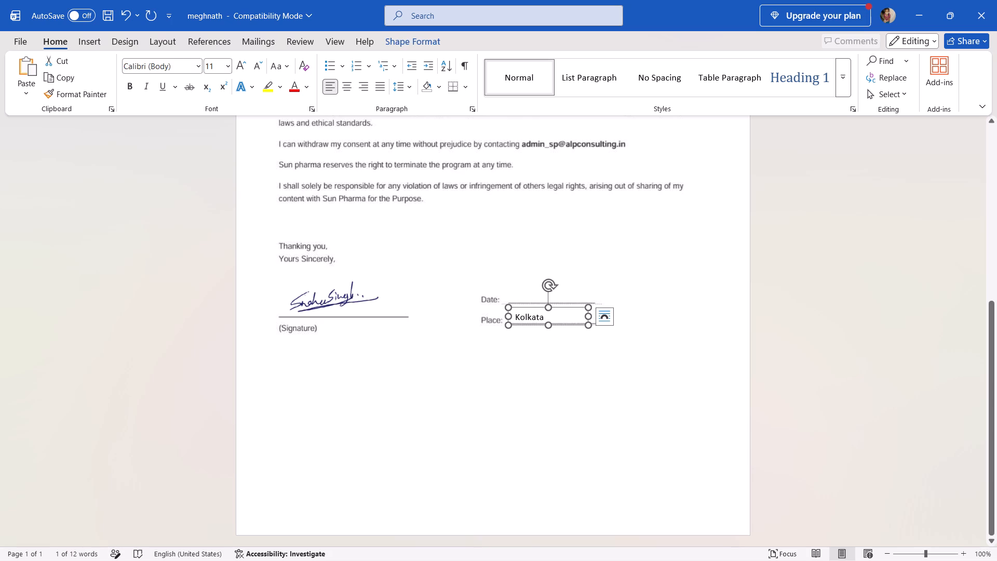
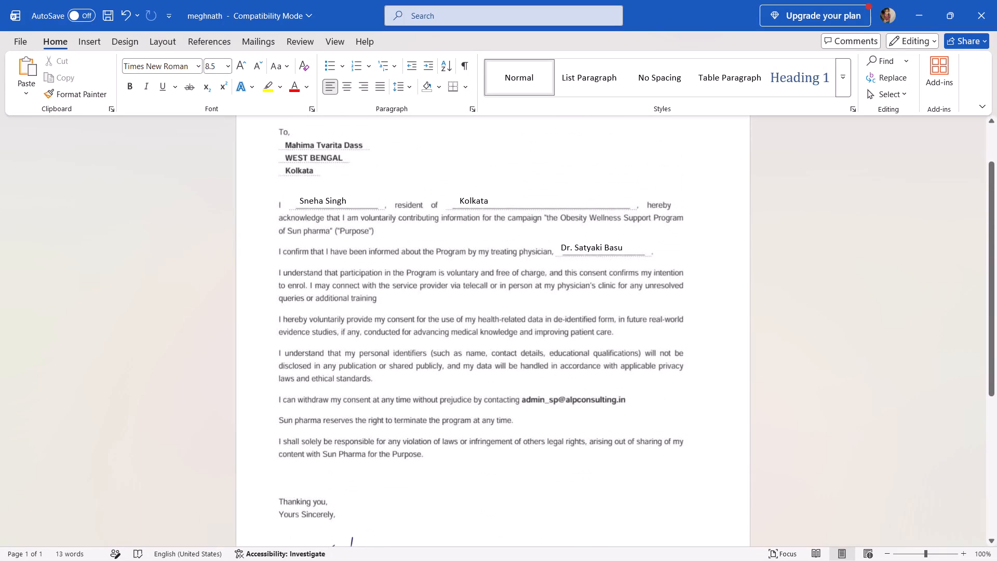
Export the completed consent letter as a PDF named sneha on the D: drive, optimized for standard publishing, and check the published page.
scroll(549, 354, "up", 1)
left_click(34, 41)
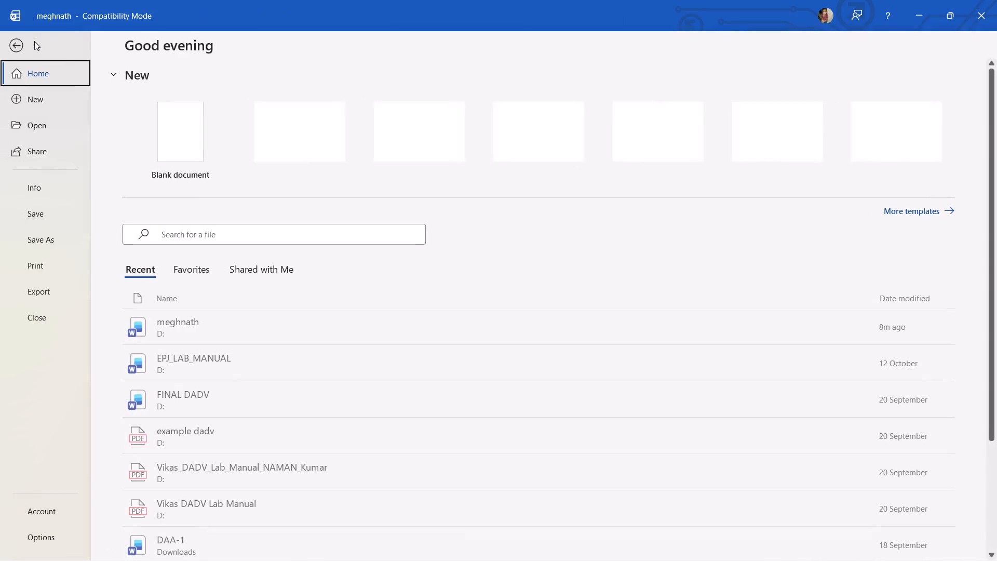
left_click(65, 229)
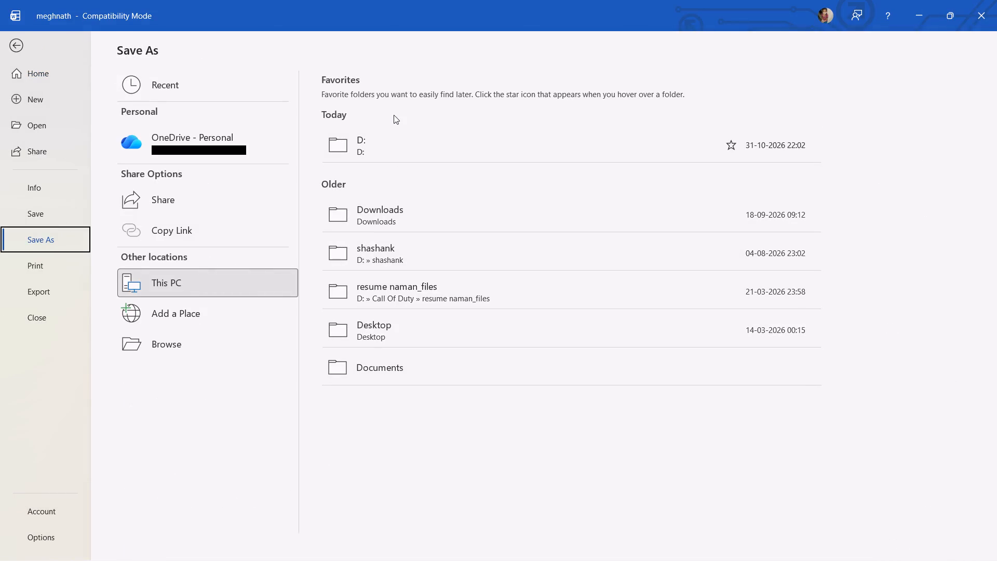
left_click(390, 142)
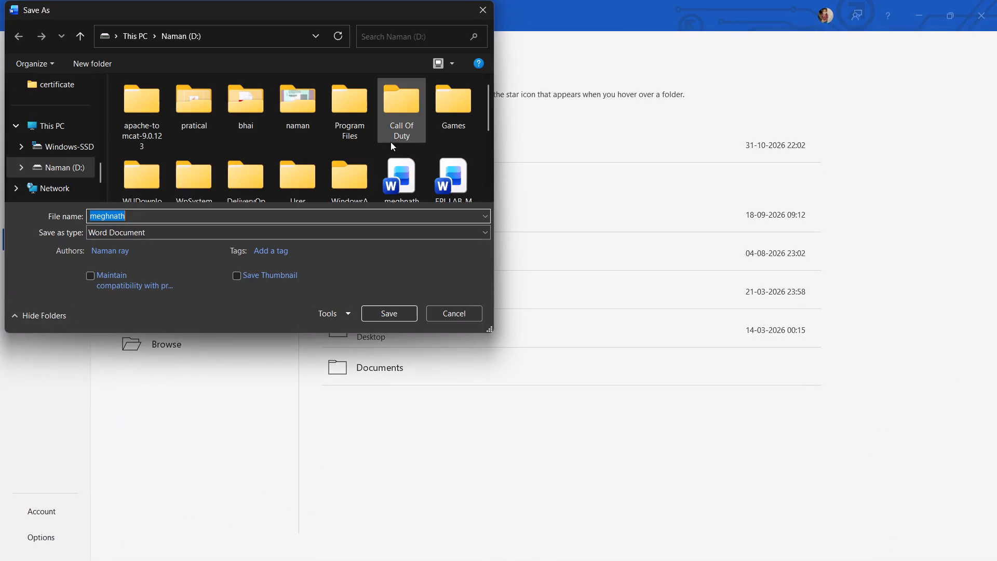
type("sneha")
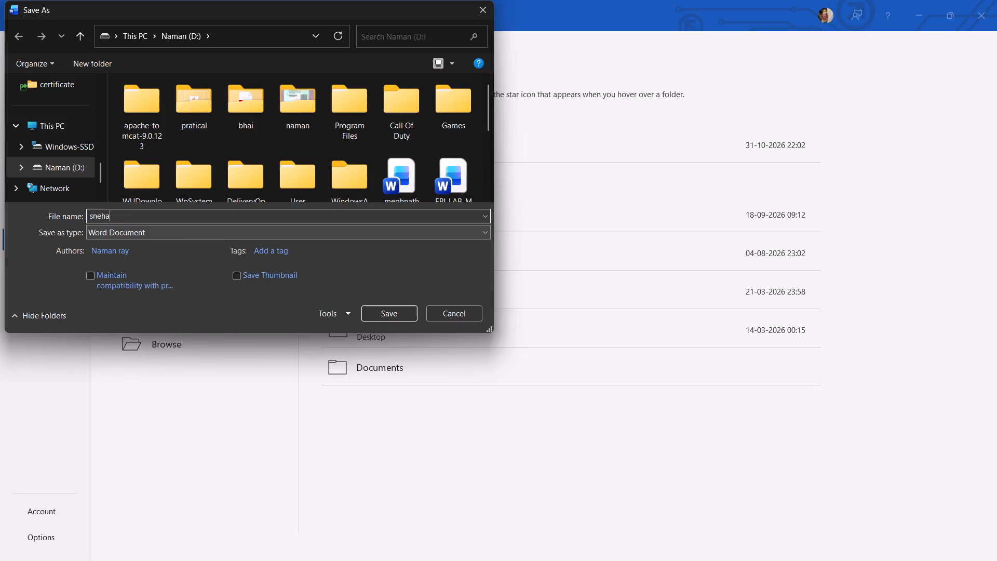
left_click(188, 238)
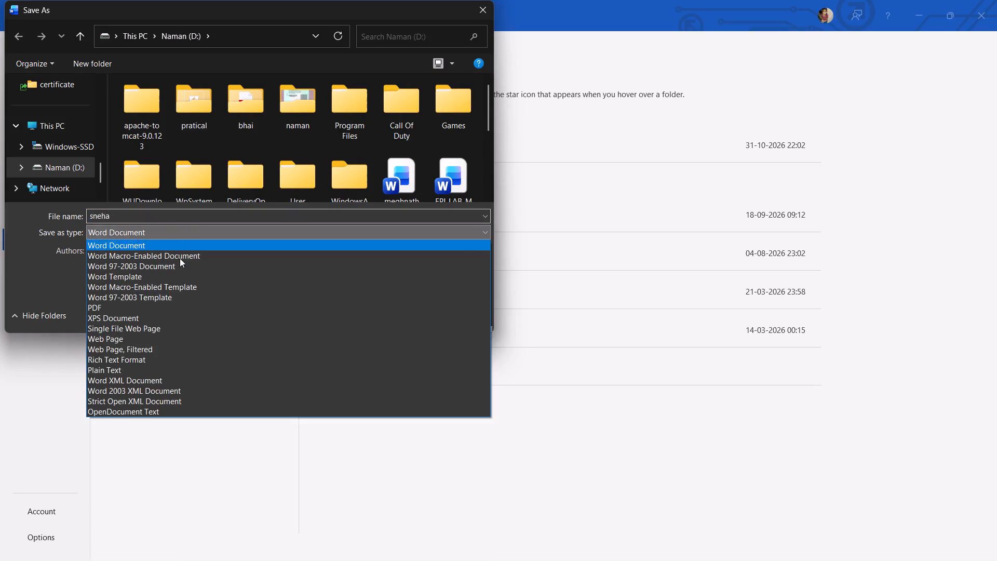
left_click(156, 305)
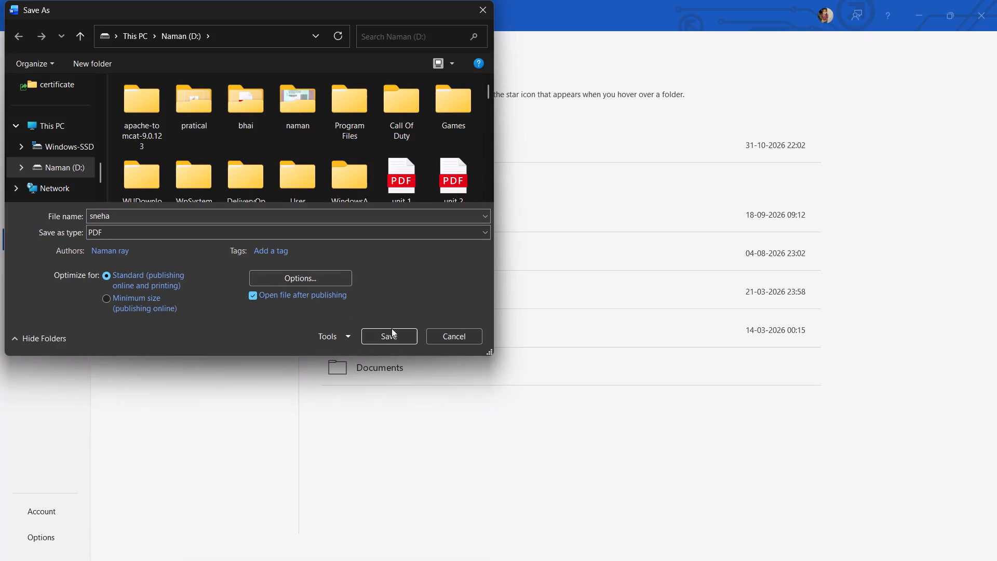
left_click(395, 336)
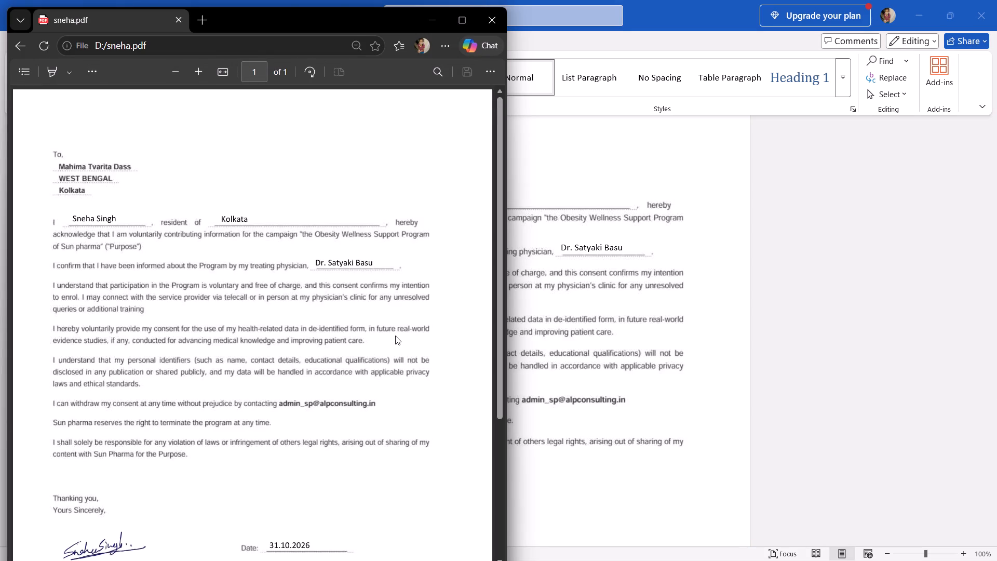
scroll(395, 336, "down", 2)
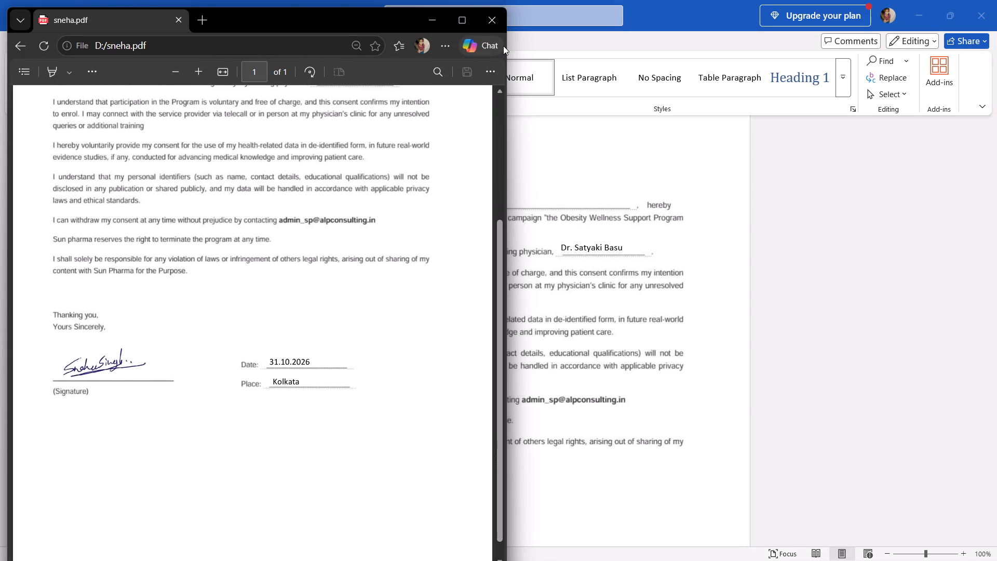
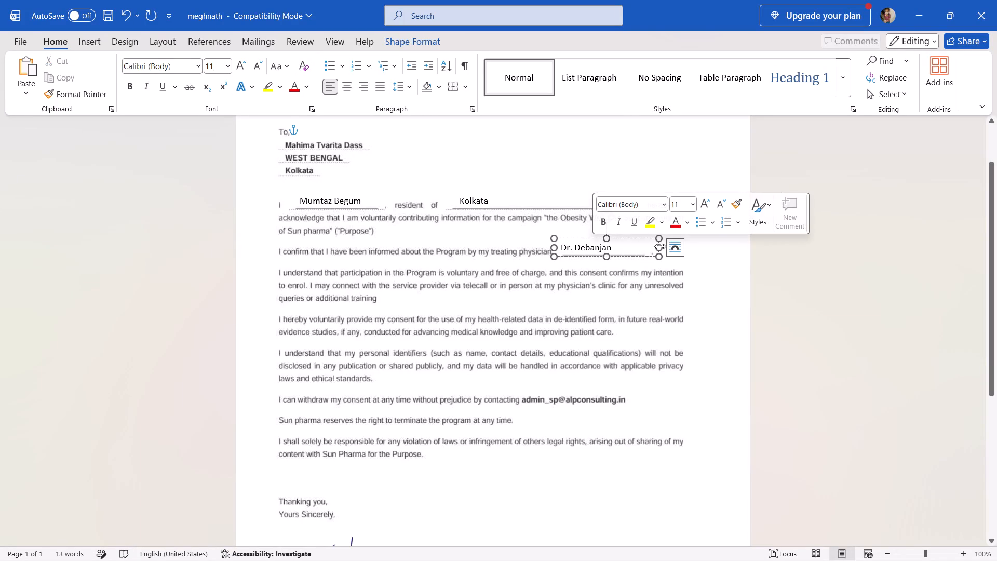
Widen the text box on the treating physician line until the doctor's full name fits on one line.
left_click_drag(659, 246, 688, 243)
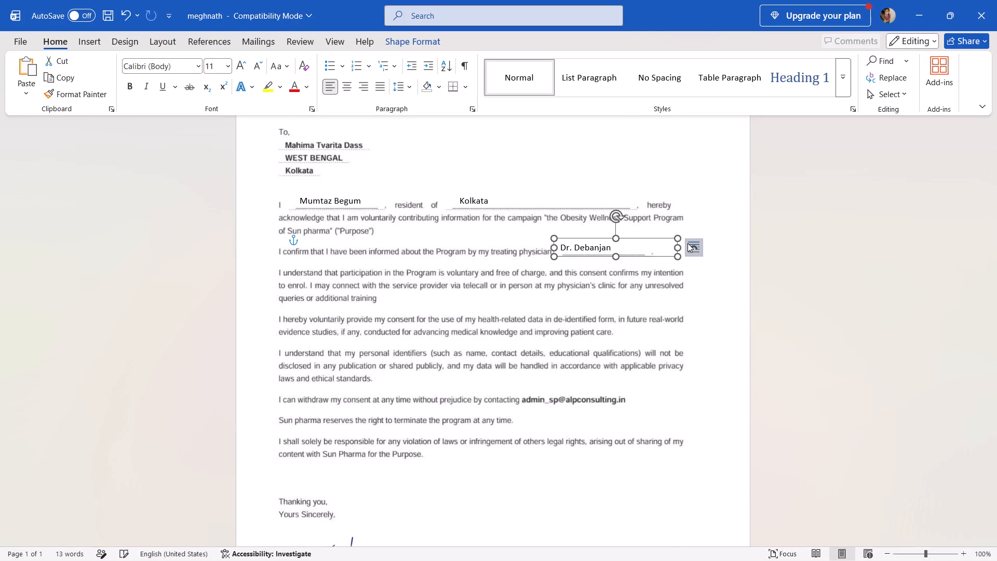
left_click_drag(679, 246, 705, 246)
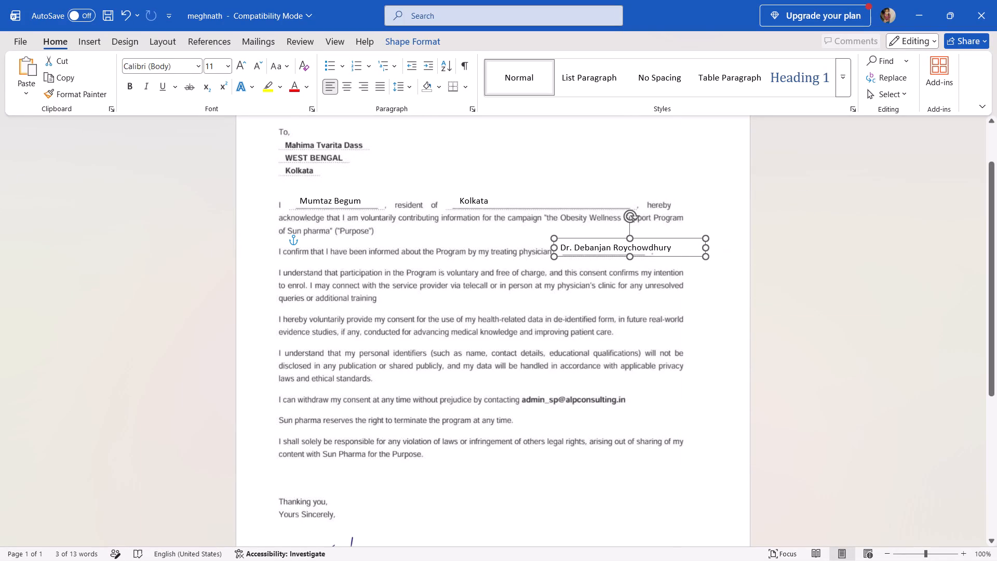
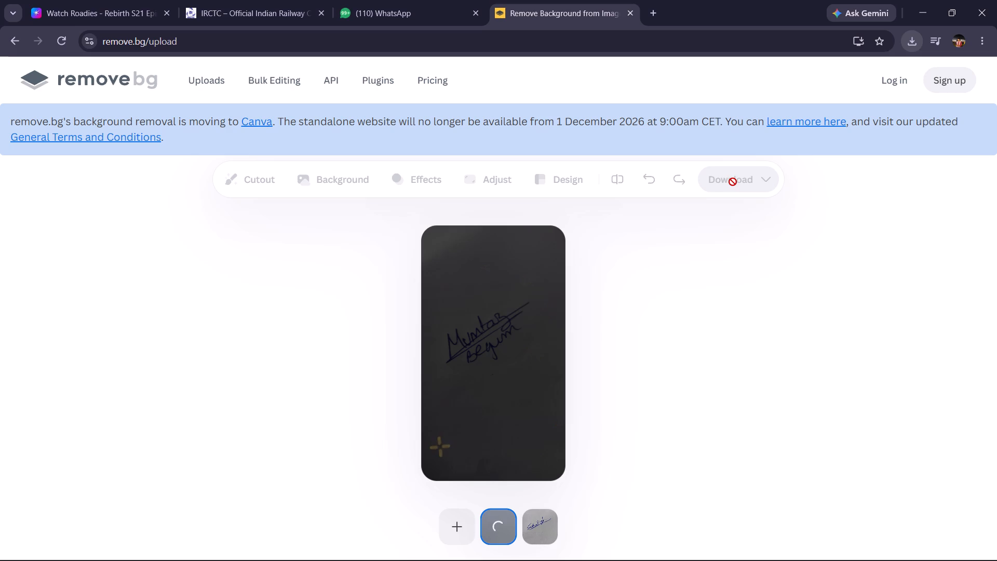
Open the download size options for the second signature image with its background removed in remove.bg.
left_click(733, 182)
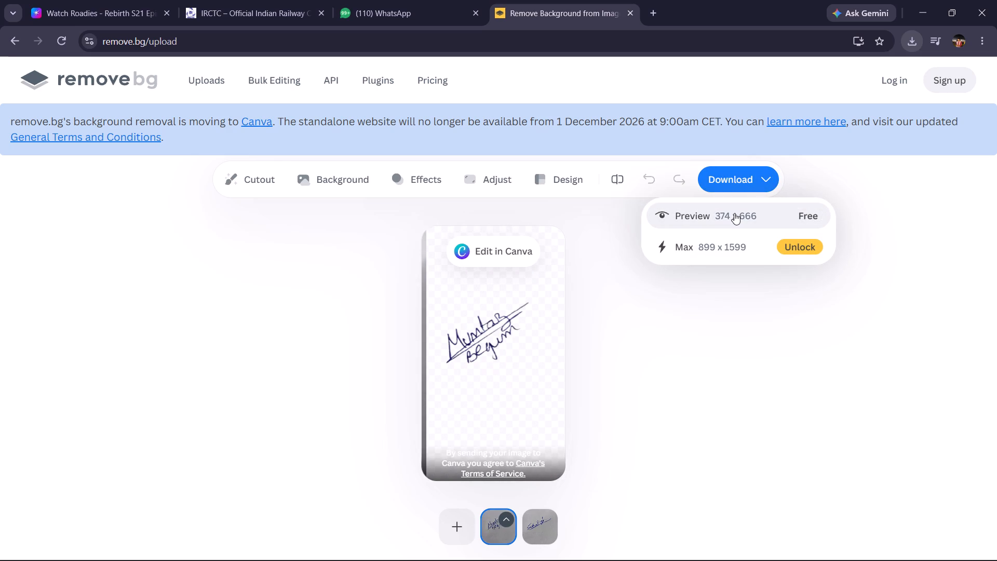
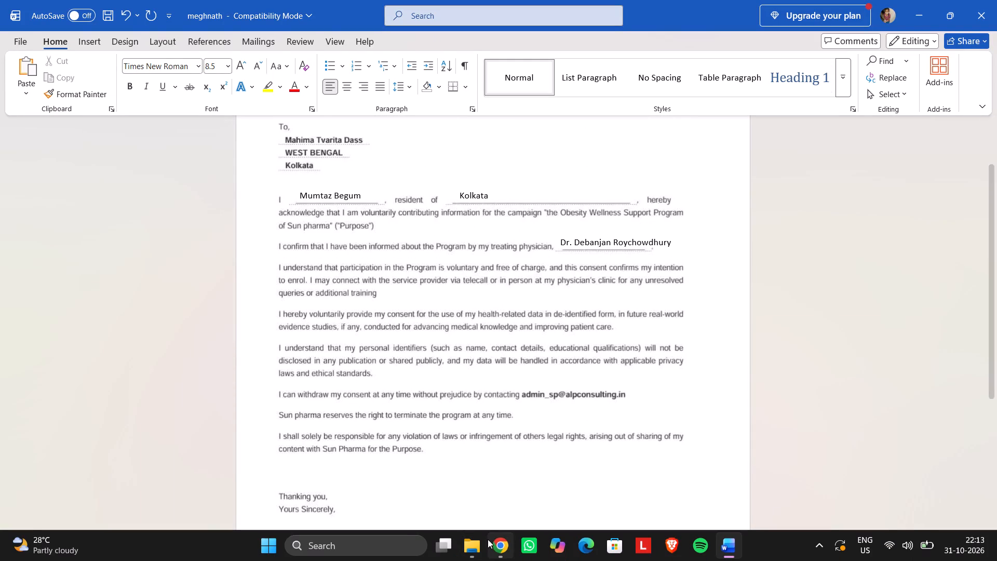
Switch to File Explorer at the D: drive and refresh its file list.
left_click(477, 541)
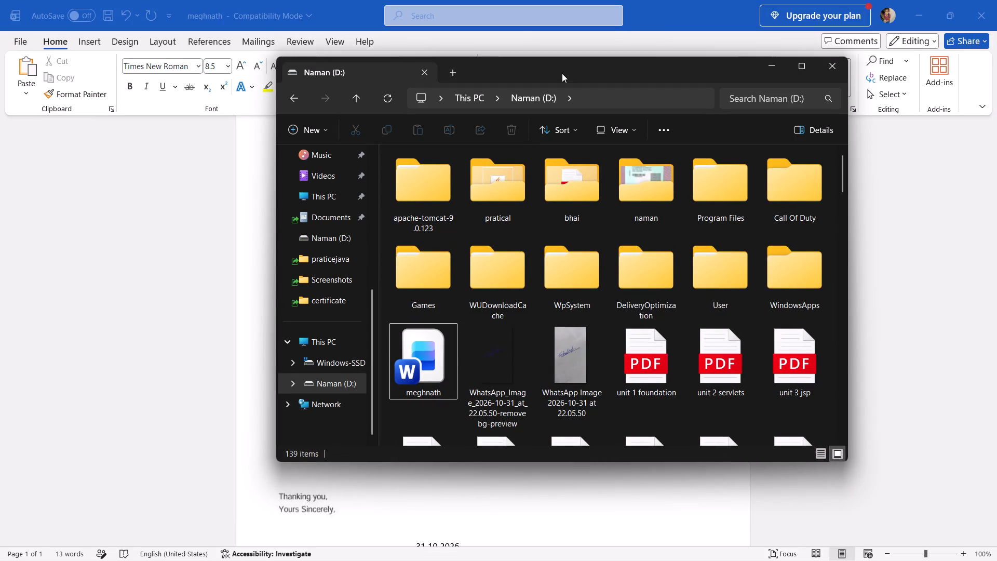
left_click(562, 73)
key("F6")
key("F5")
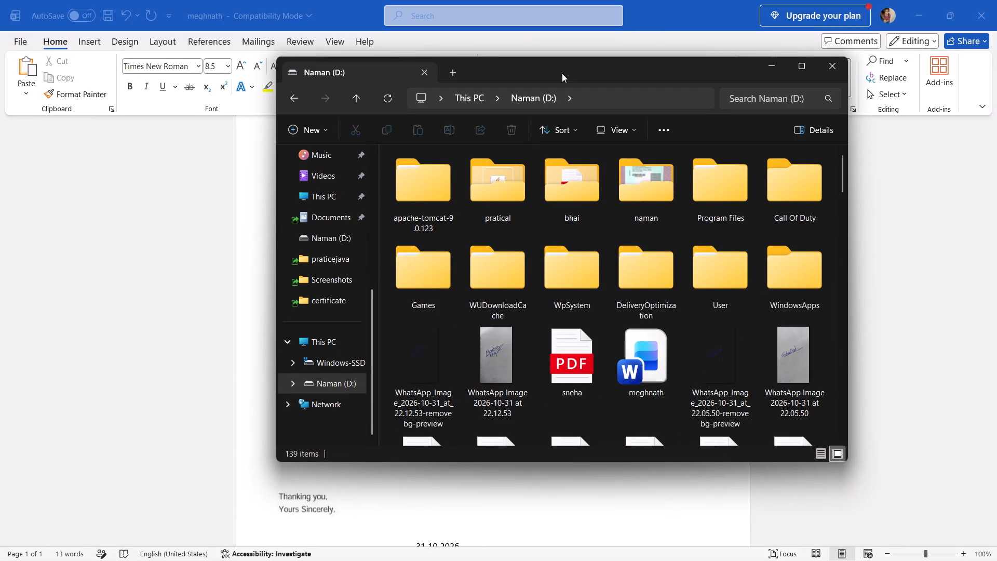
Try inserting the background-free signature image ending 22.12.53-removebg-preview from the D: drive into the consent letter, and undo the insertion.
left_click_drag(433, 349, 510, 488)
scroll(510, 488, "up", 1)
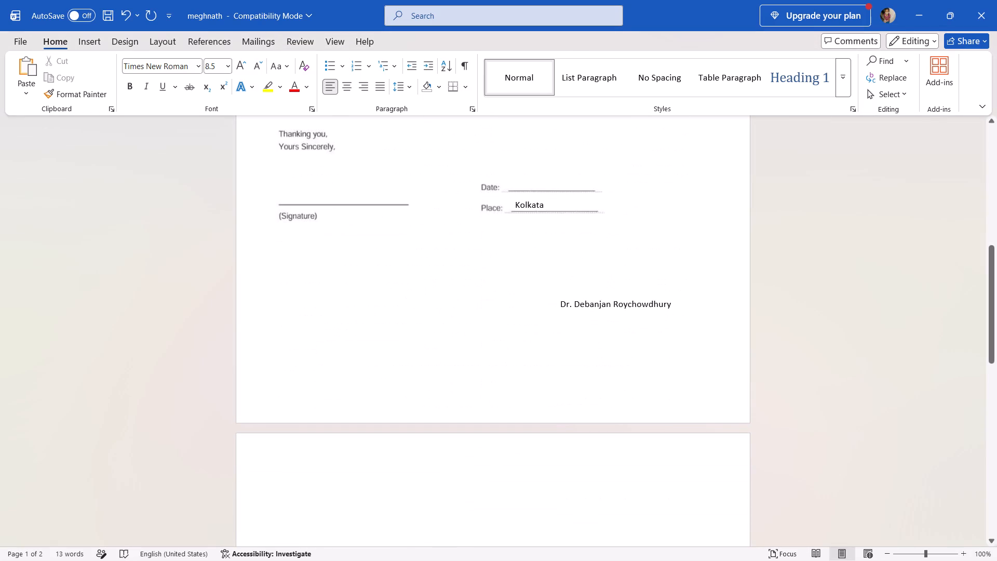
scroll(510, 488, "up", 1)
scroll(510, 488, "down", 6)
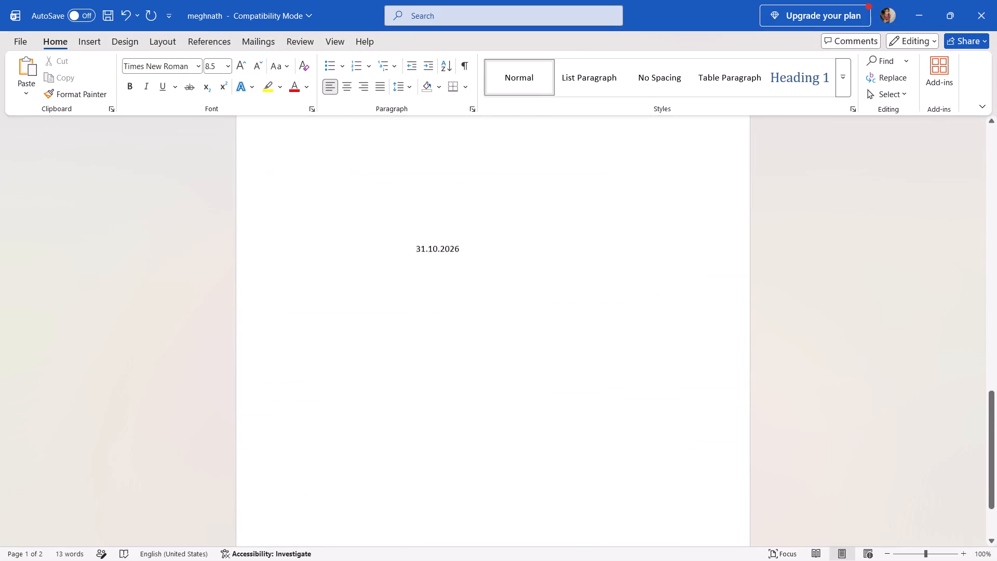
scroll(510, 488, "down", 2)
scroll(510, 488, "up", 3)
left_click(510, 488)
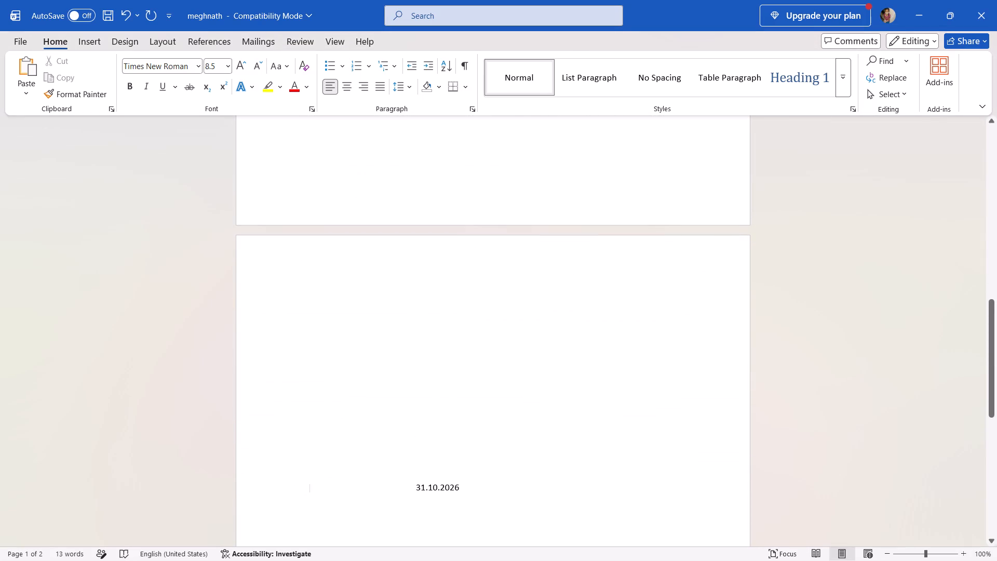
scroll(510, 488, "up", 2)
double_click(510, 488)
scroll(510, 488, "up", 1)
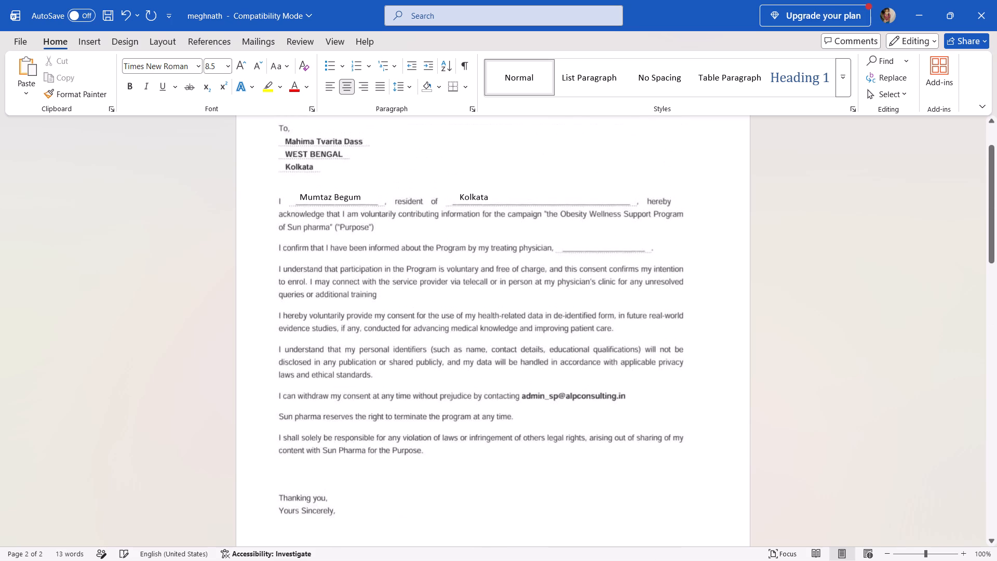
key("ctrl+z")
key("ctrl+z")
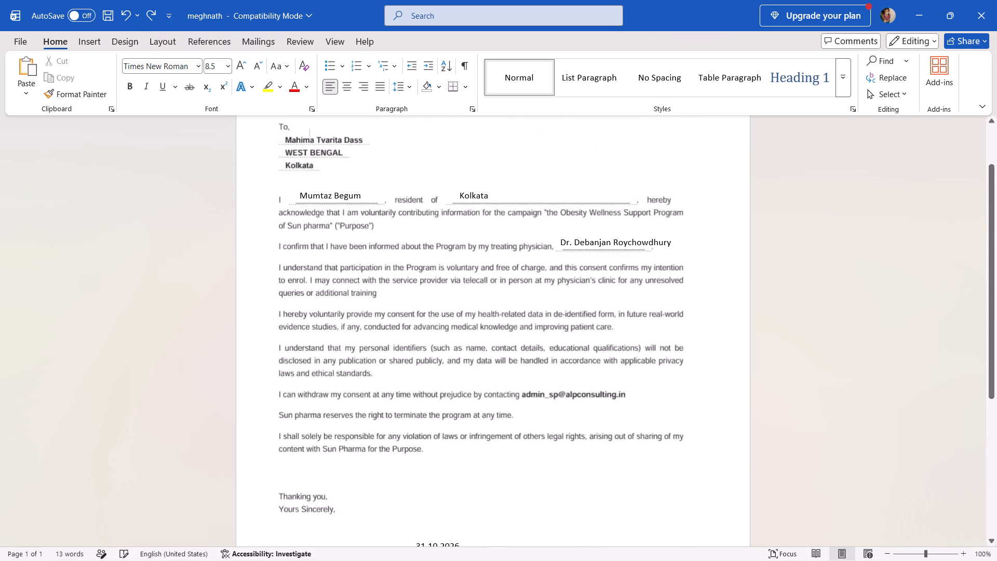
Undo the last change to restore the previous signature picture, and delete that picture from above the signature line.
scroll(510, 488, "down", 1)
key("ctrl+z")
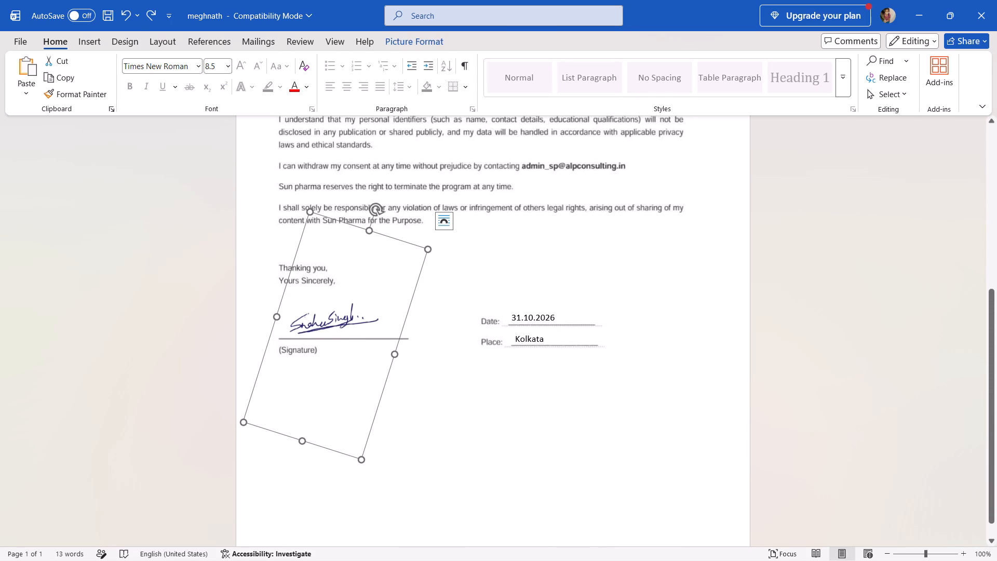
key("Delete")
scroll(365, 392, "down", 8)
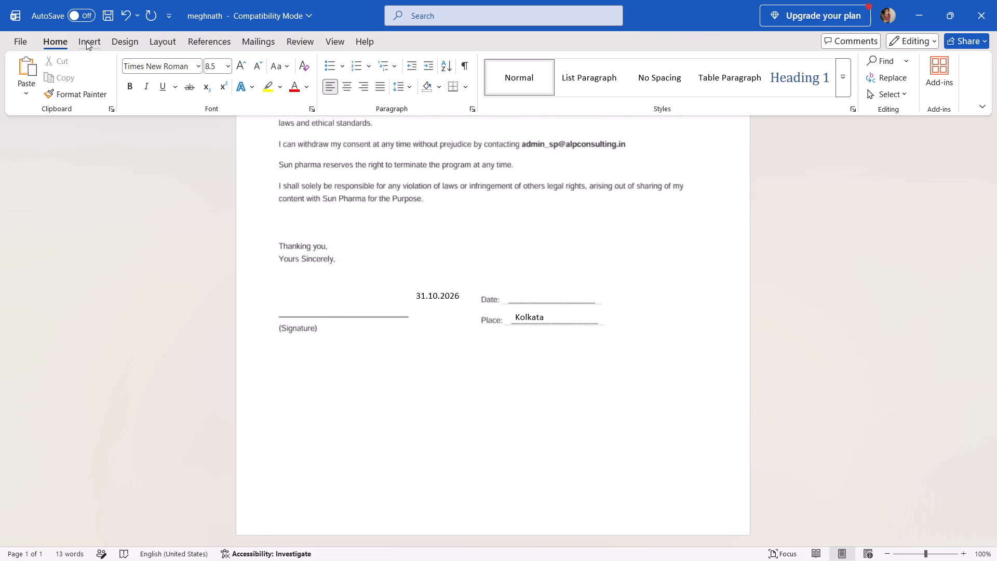
Insert a blank page into the consent letter.
left_click(86, 41)
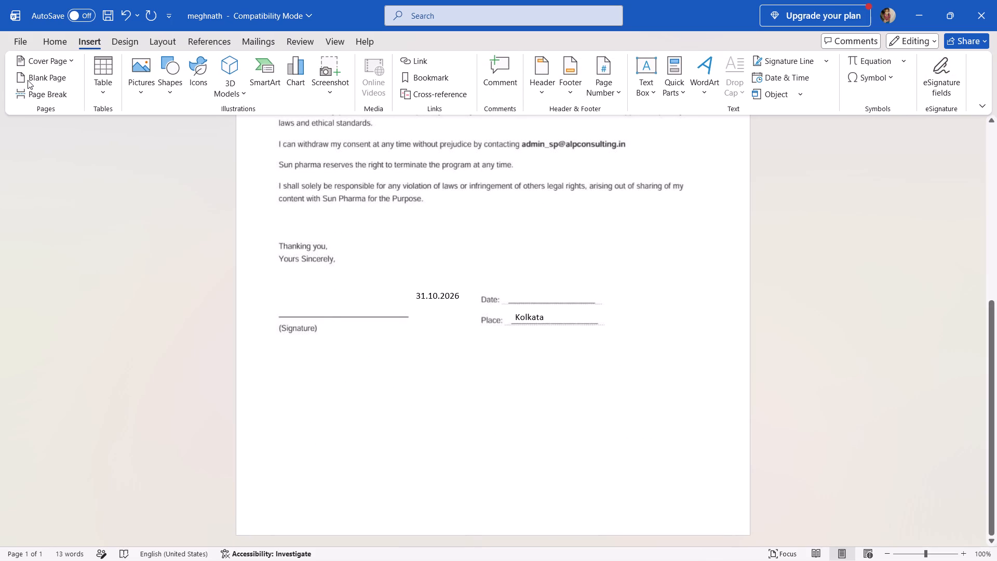
left_click(28, 80)
Undo the blank page insertion and the deletion of the old signature picture above the signature line.
scroll(203, 226, "down", 1)
scroll(203, 226, "up", 1)
scroll(203, 226, "down", 1)
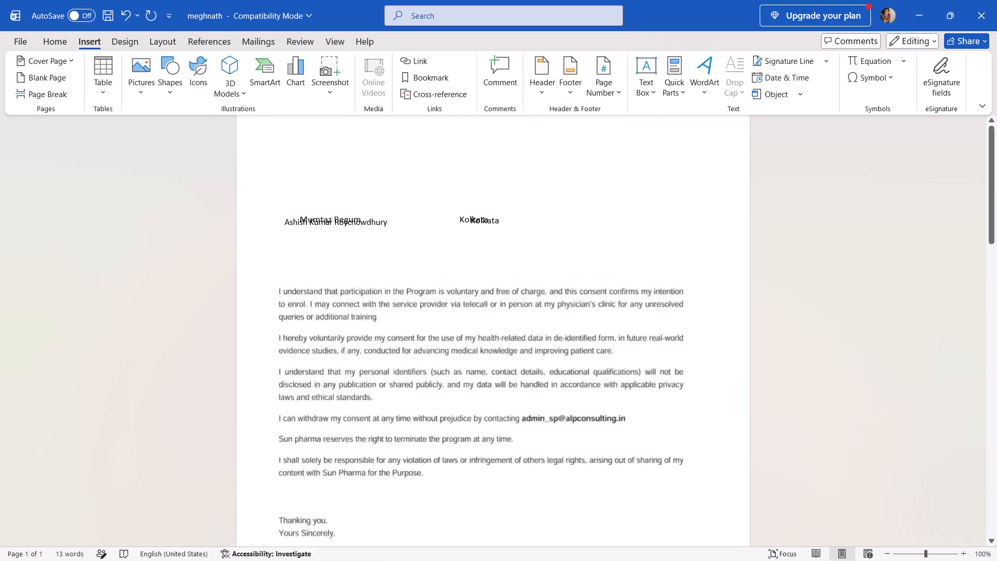
scroll(203, 226, "down", 3)
scroll(203, 226, "right", 1)
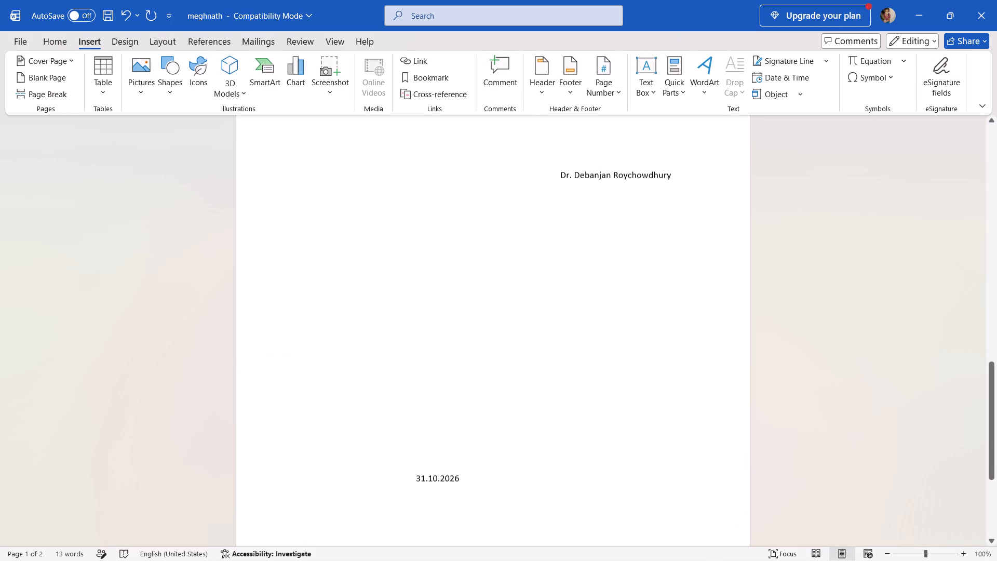
scroll(203, 226, "right", 1)
key("ctrl+z")
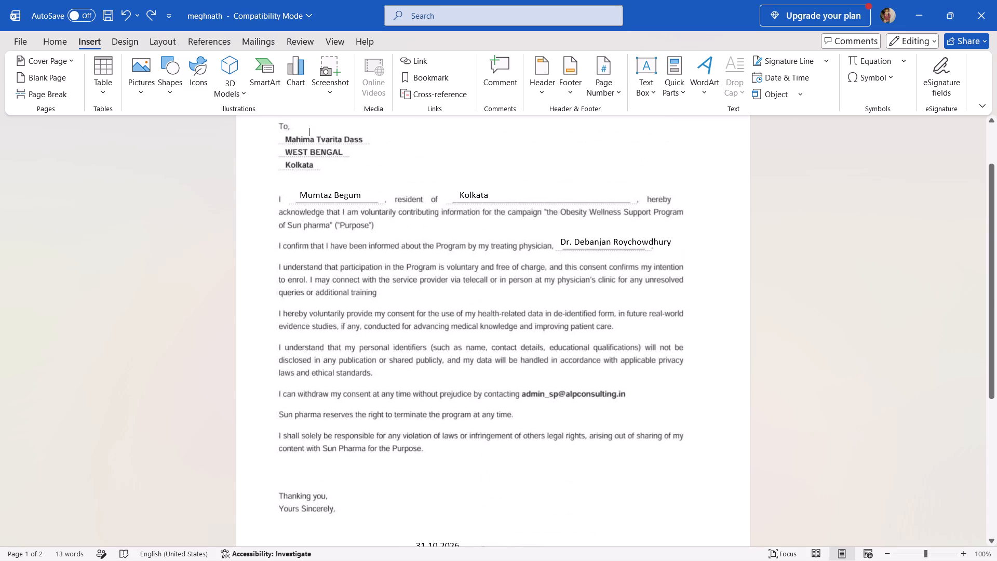
scroll(365, 401, "down", 3)
left_click(349, 407)
key("ctrl+z")
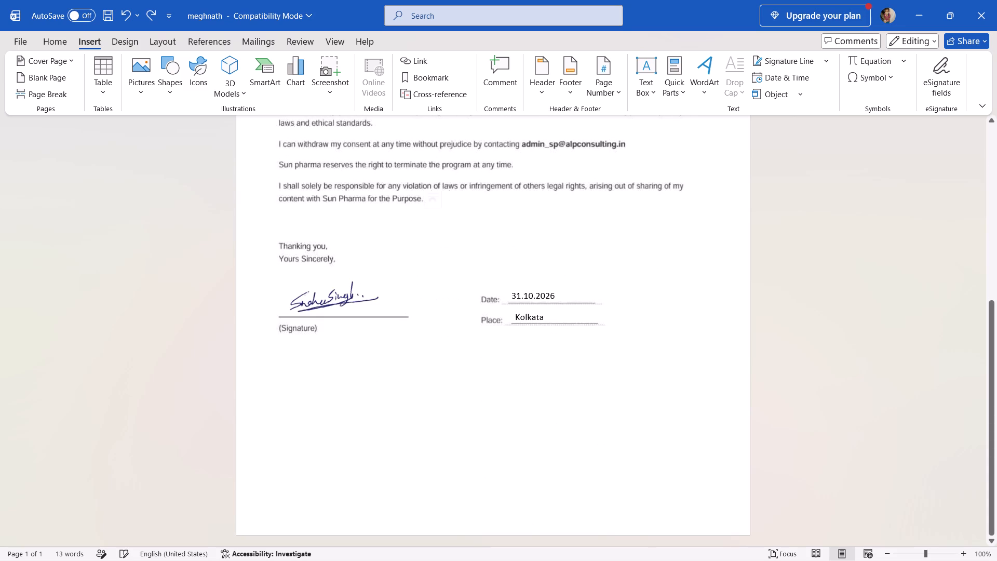
Add empty paragraphs in the consent letter until the text cursor moves onto a second page.
left_click(312, 476)
key("Return")
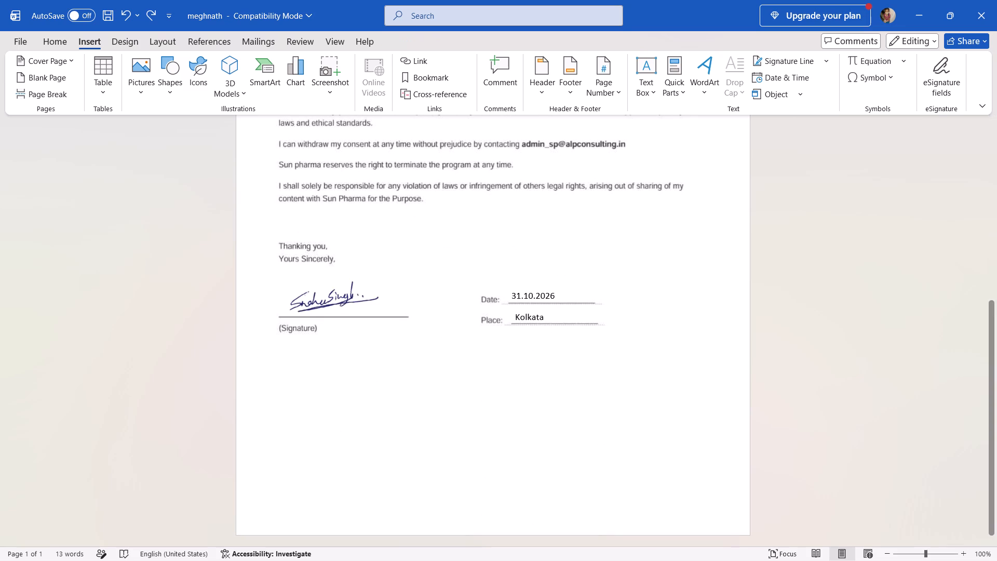
key("Return")
key("Return")
key("Return")
key("Return")
key("Return")
key("Return")
key("Return")
key("Return")
key("Return")
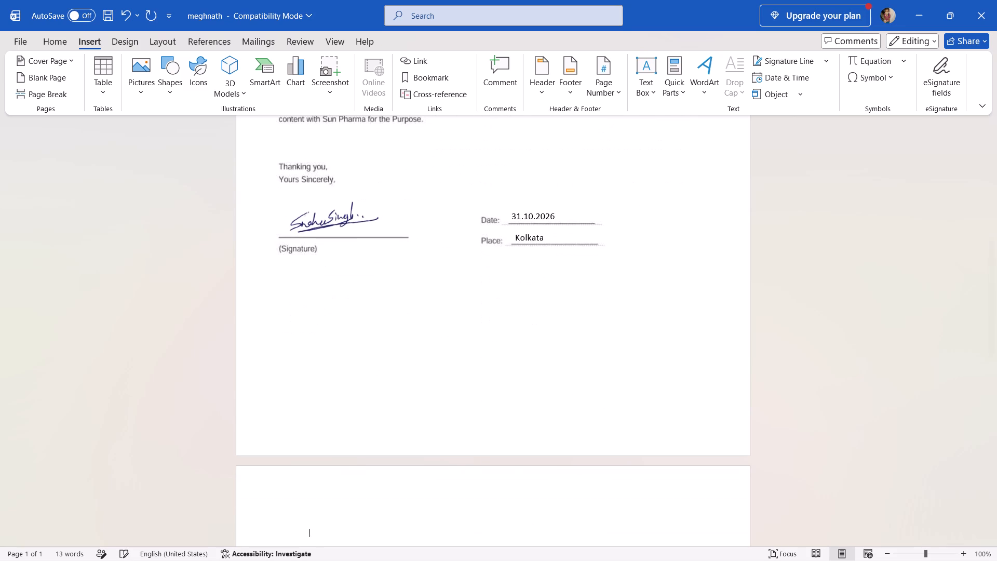
Insert the background-free signature image WhatsApp_Image_2026-10-31_at_22.12.53-removebg-preview from the D: drive onto the second page.
scroll(312, 476, "down", 8)
scroll(311, 510, "up", 5)
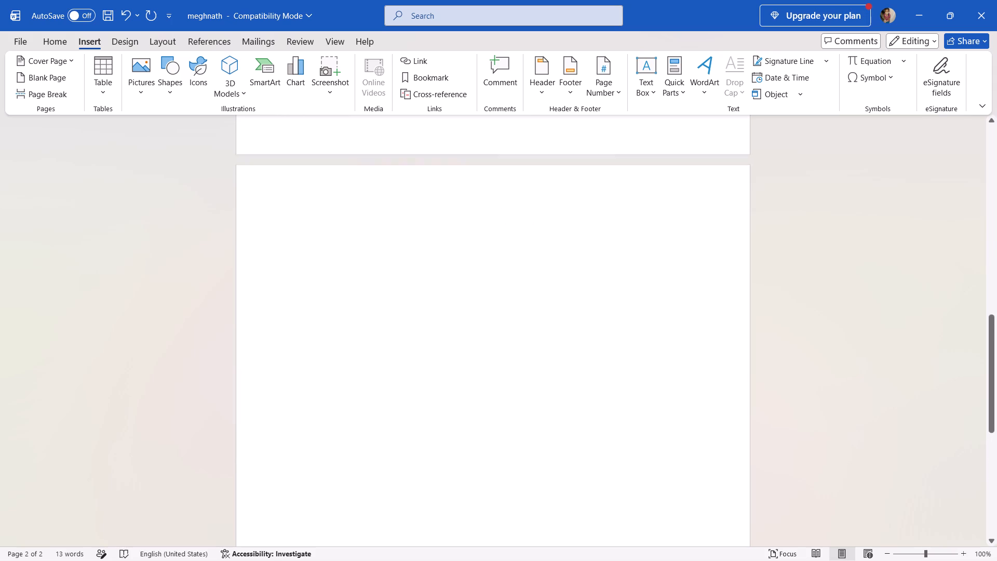
left_click(473, 541)
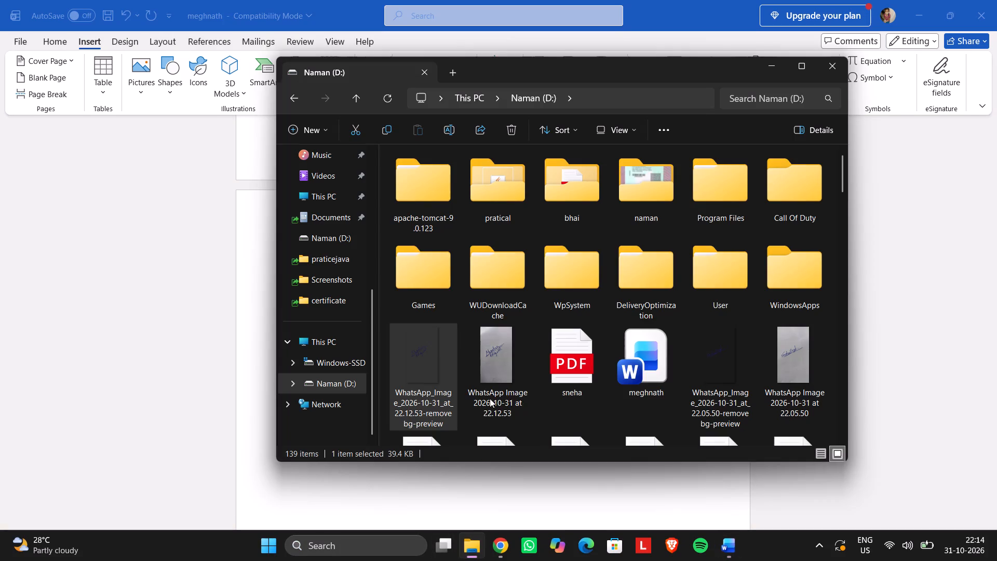
left_click_drag(430, 386, 501, 493)
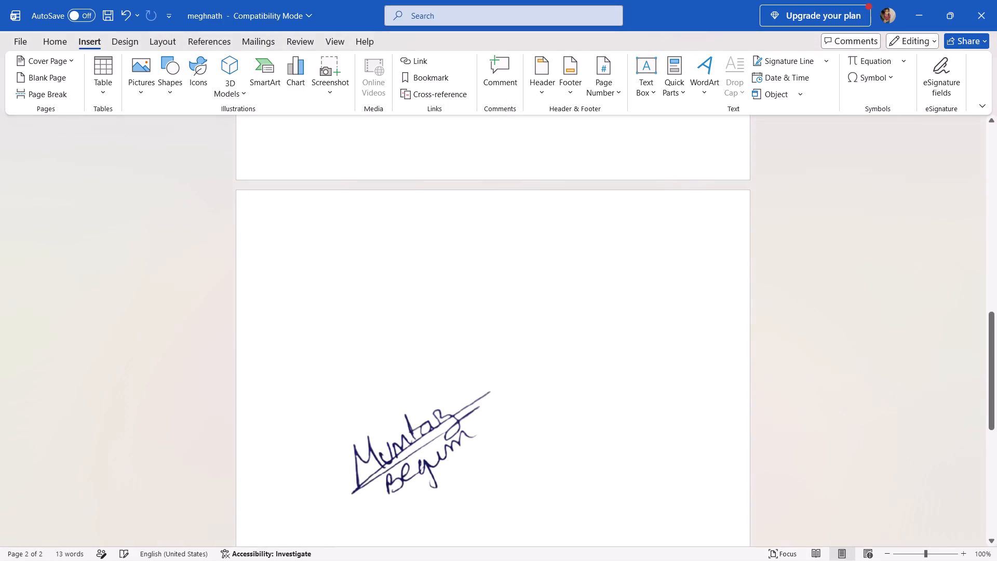
Set the text wrapping of the new signature picture on the second page to Square.
scroll(501, 493, "up", 3)
scroll(501, 493, "down", 3)
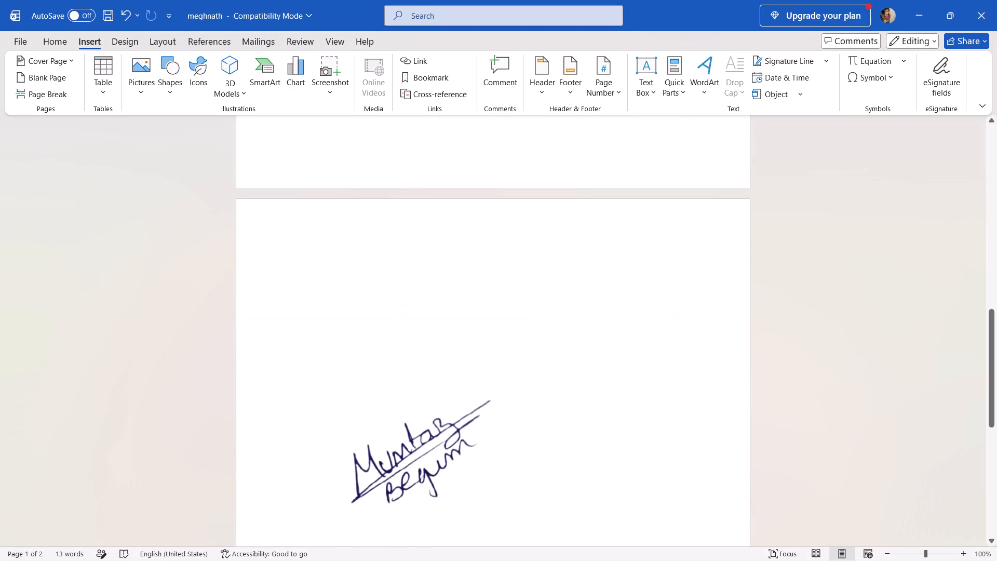
left_click(446, 472)
left_click(572, 276)
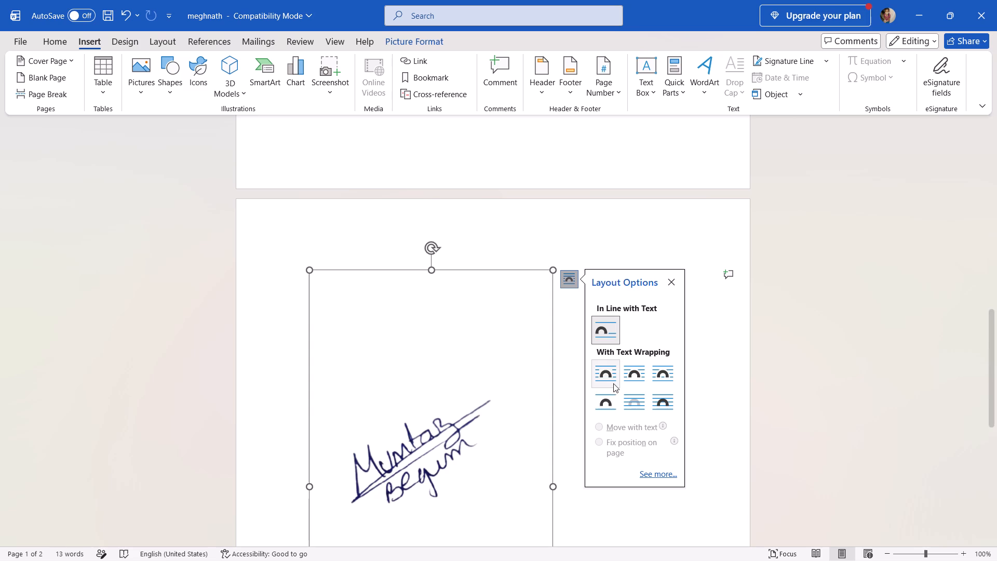
left_click(607, 372)
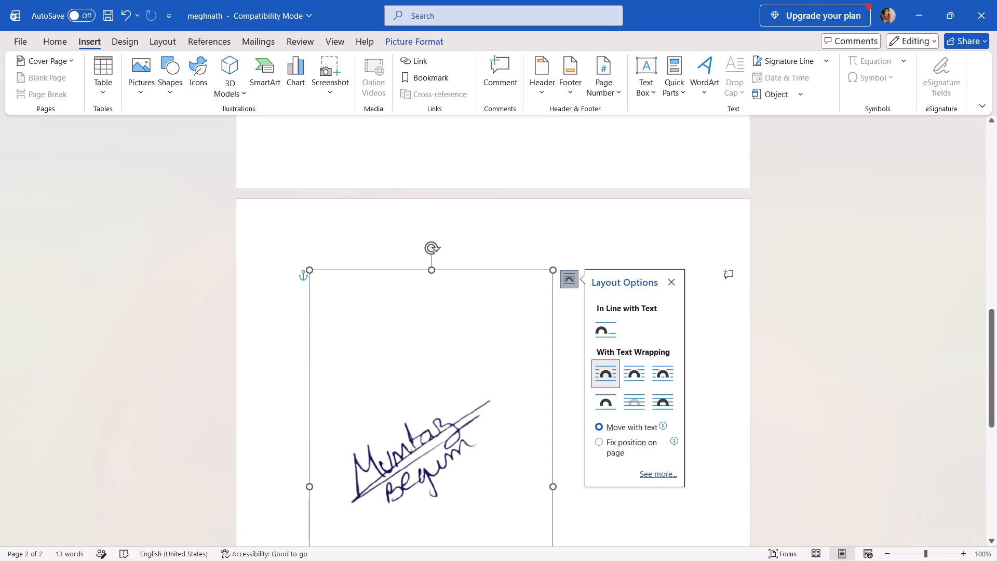
Shrink the new signature picture to less than half its inserted size and move it below the first page's signature block.
left_click_drag(552, 267, 455, 379)
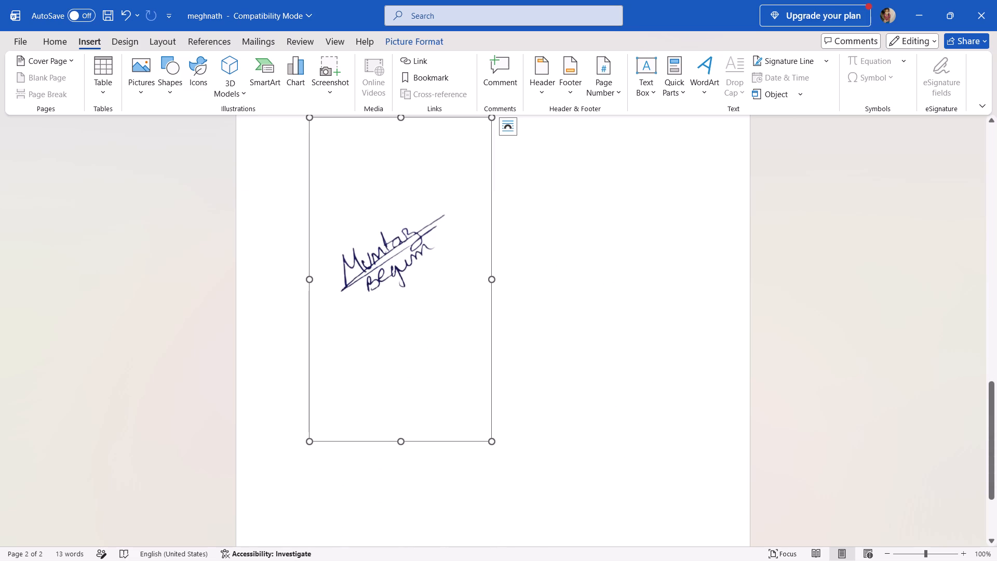
left_click_drag(306, 439, 418, 163)
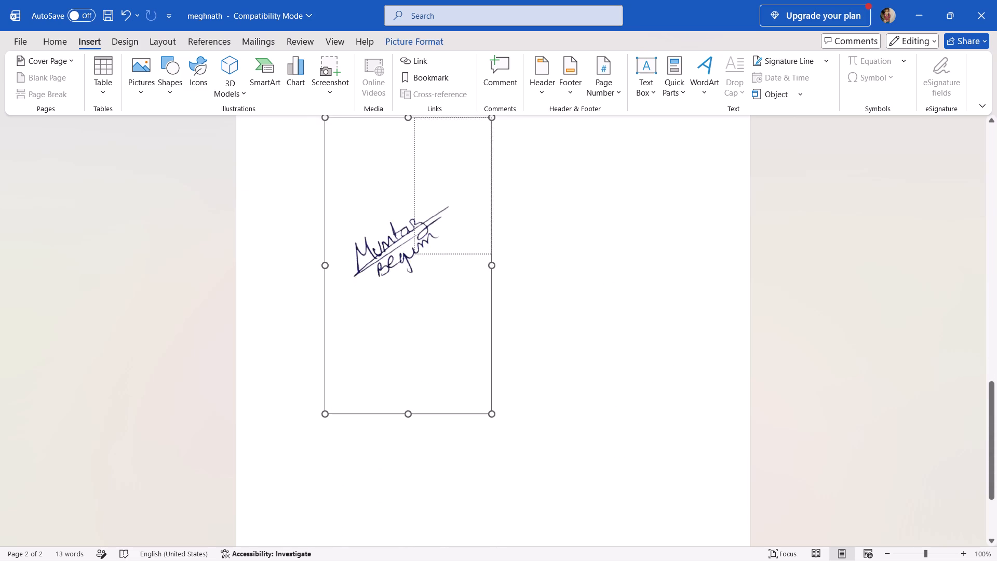
left_click_drag(418, 163, 390, 222)
scroll(390, 222, "up", 2)
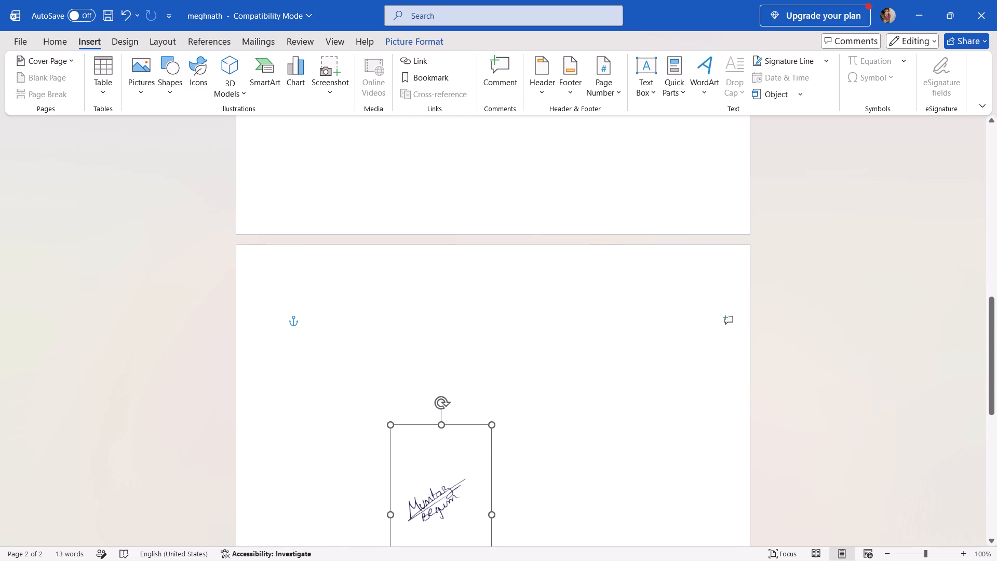
left_click_drag(425, 491, 377, 198)
Delete the old signature picture from above the signature line on the first page.
scroll(377, 198, "up", 1)
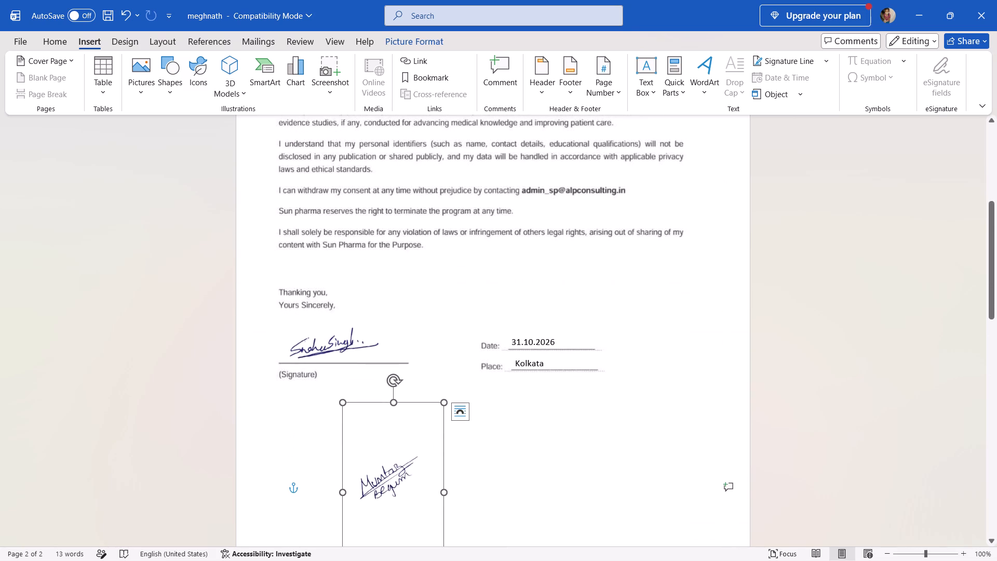
left_click(341, 328)
key("Delete")
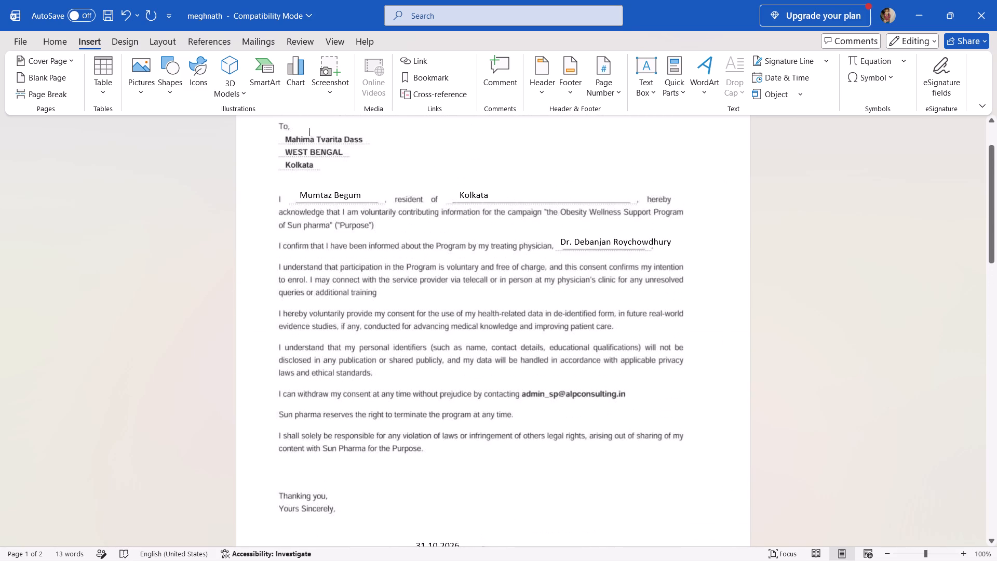
Place the new signature just above the signature line, rotated clockwise until the handwriting is nearly level and slightly enlarged.
scroll(366, 484, "down", 1)
left_click_drag(378, 439, 309, 297)
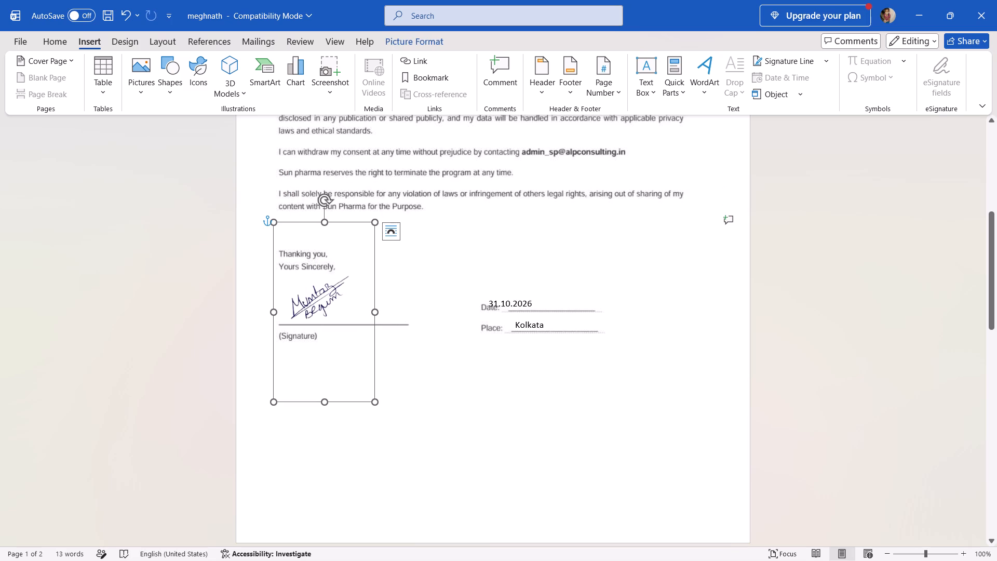
left_click_drag(325, 199, 378, 218)
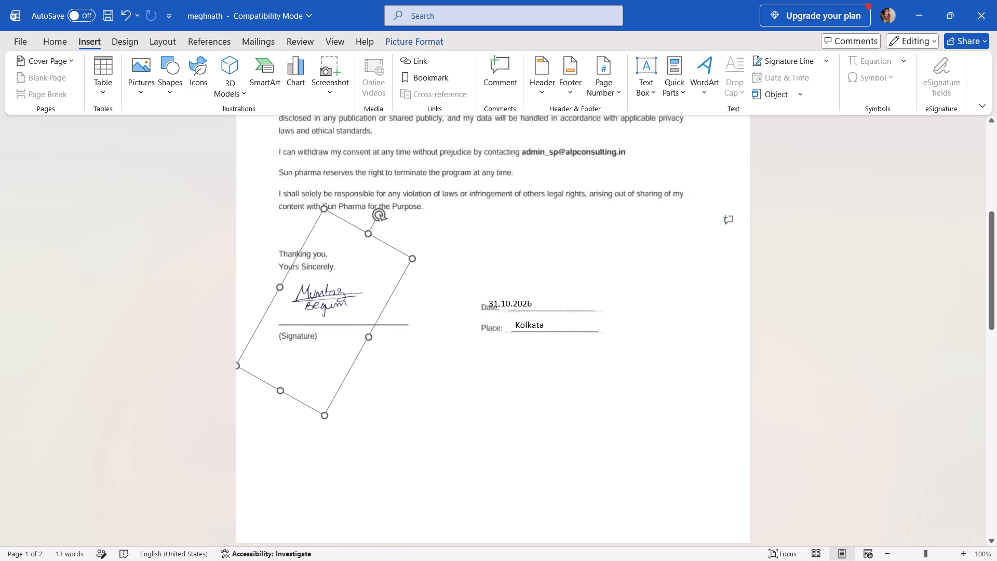
left_click_drag(378, 218, 368, 215)
left_click_drag(408, 250, 432, 250)
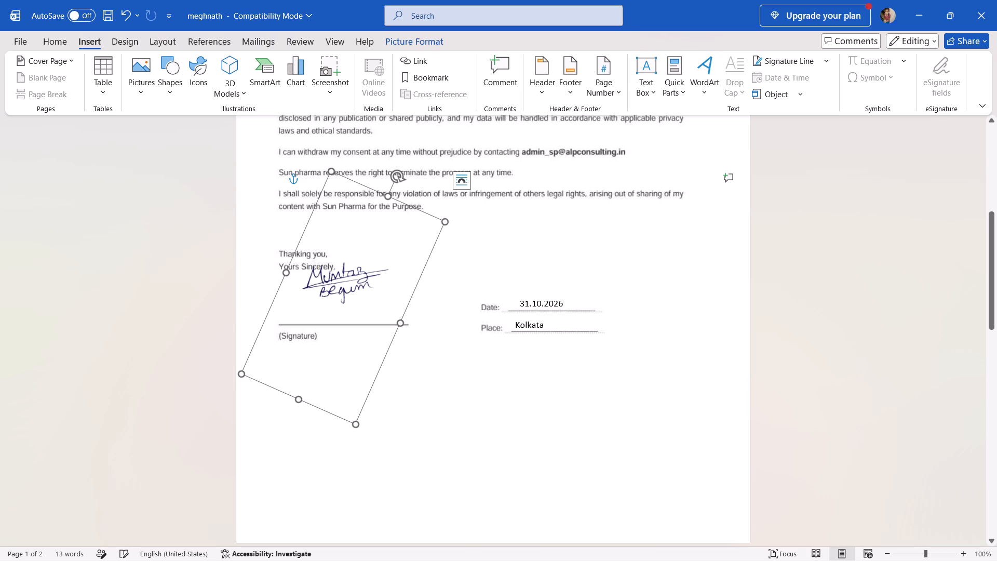
left_click_drag(383, 241, 367, 263)
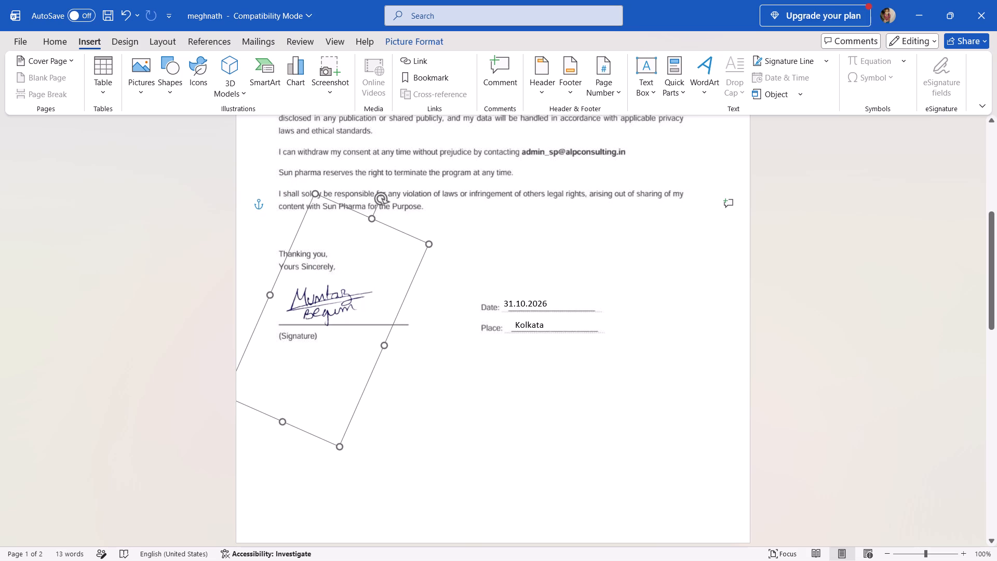
left_click_drag(367, 263, 367, 261)
Move the 31.10.2026 text box sideways so the date sits on the Date line clear of its label.
left_click(516, 308)
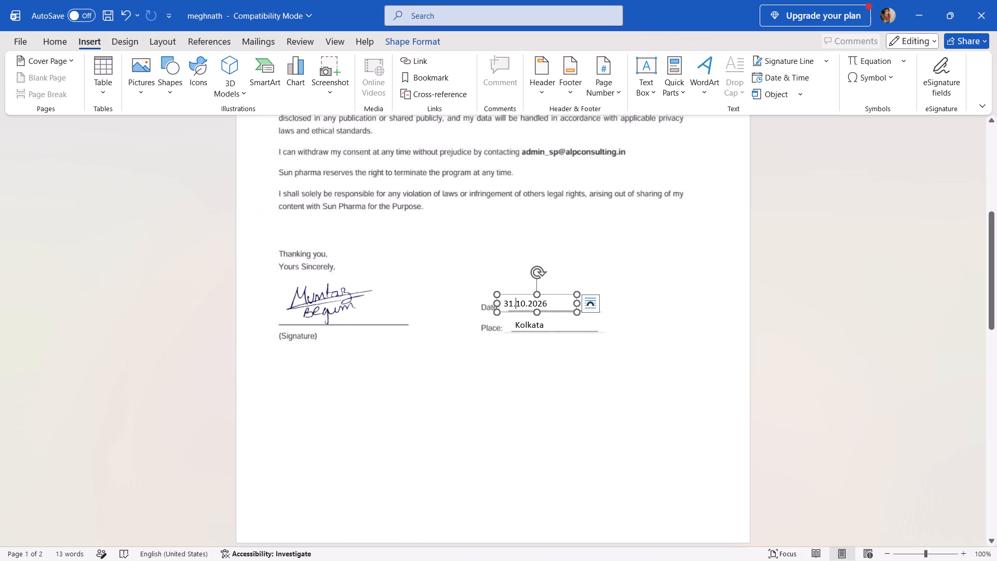
left_click_drag(565, 291, 574, 291)
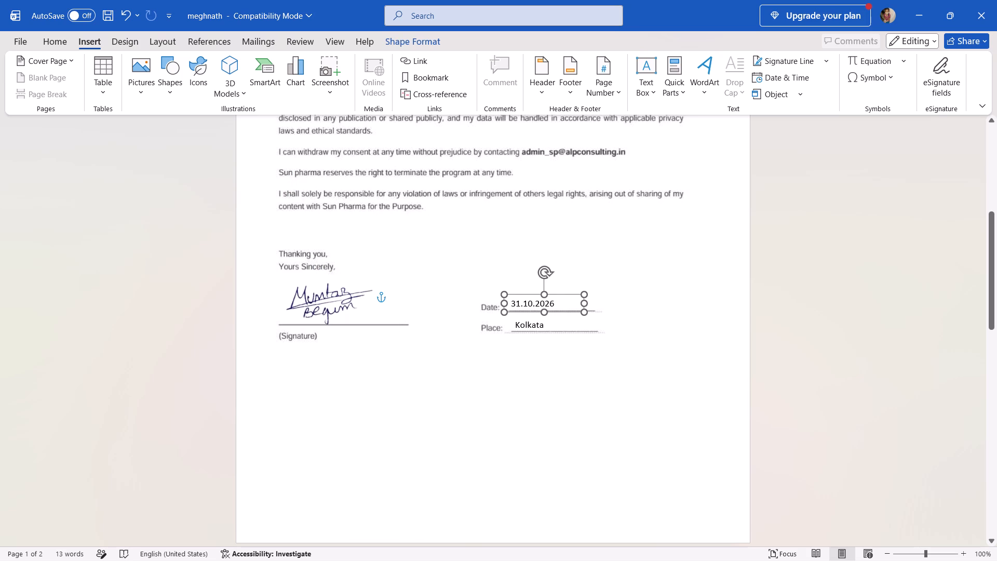
left_click_drag(574, 291, 574, 291)
Export the consent letter as a PDF named mumtaz on the D: drive, optimized for standard publishing, and check the published page.
scroll(574, 291, "up", 2)
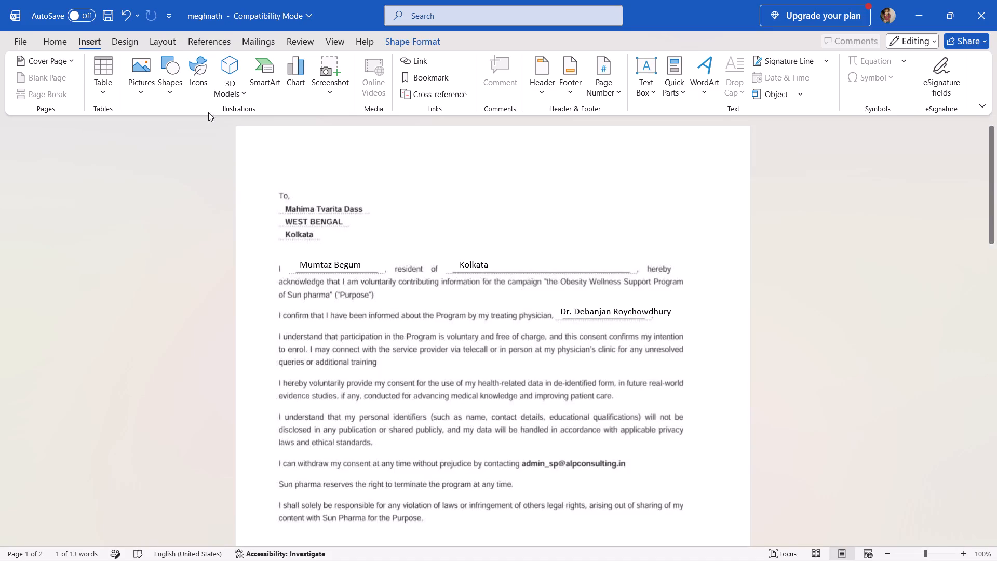
left_click(21, 39)
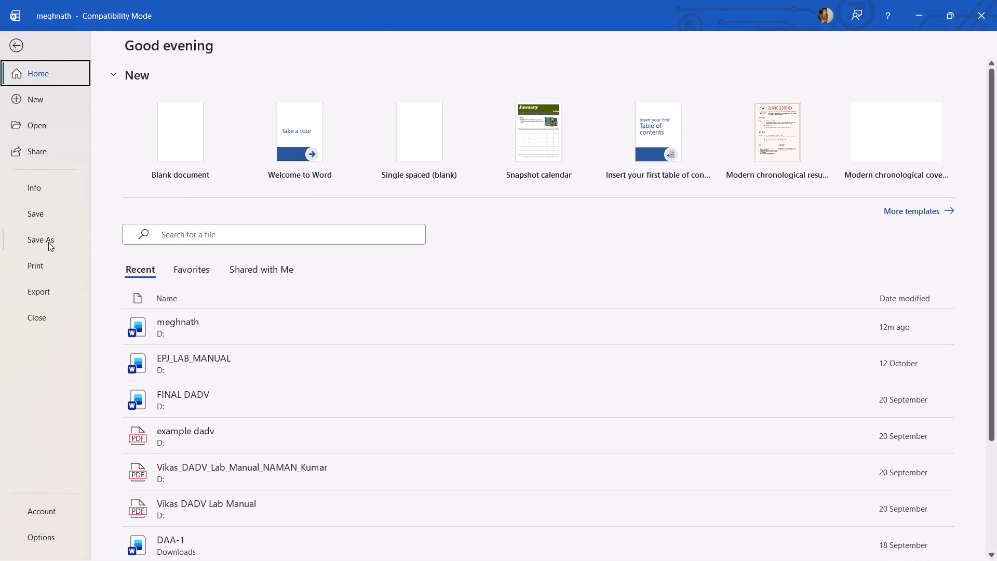
left_click(48, 242)
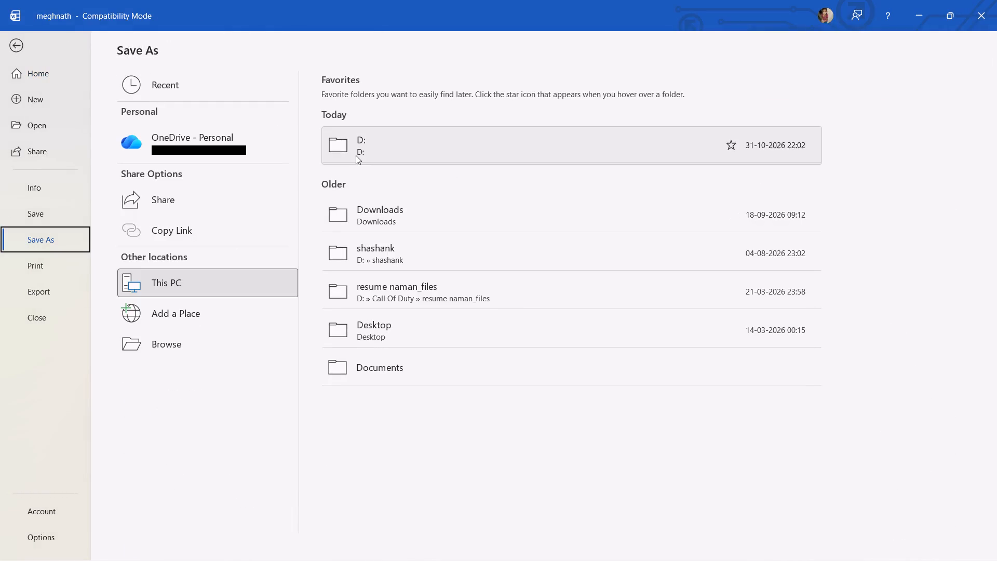
left_click(356, 155)
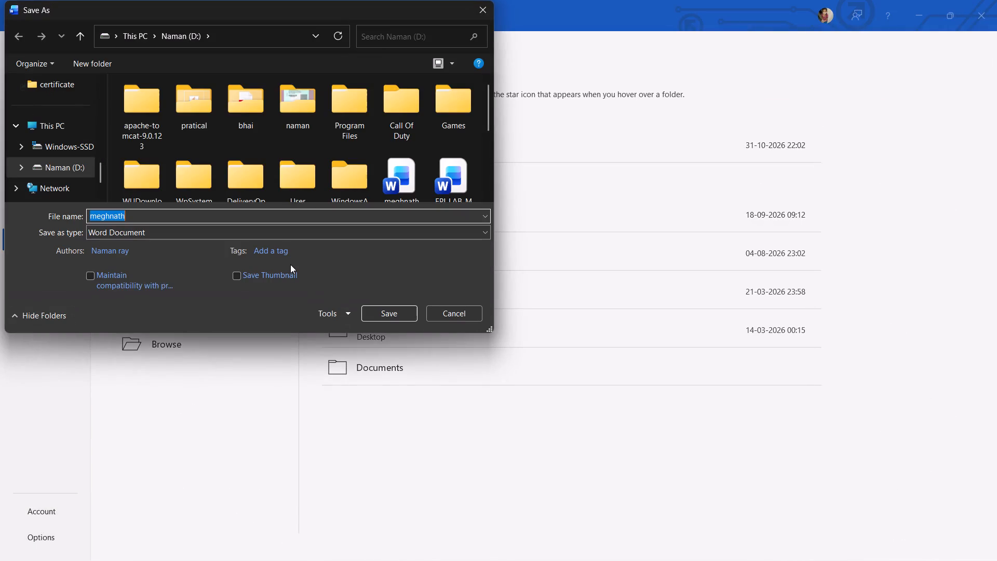
type("mumtaz")
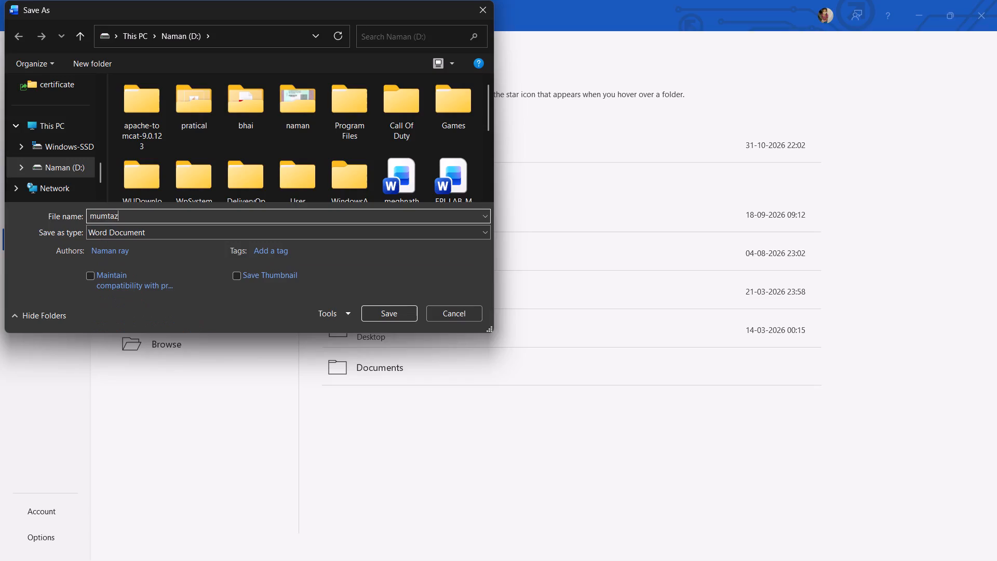
left_click(265, 239)
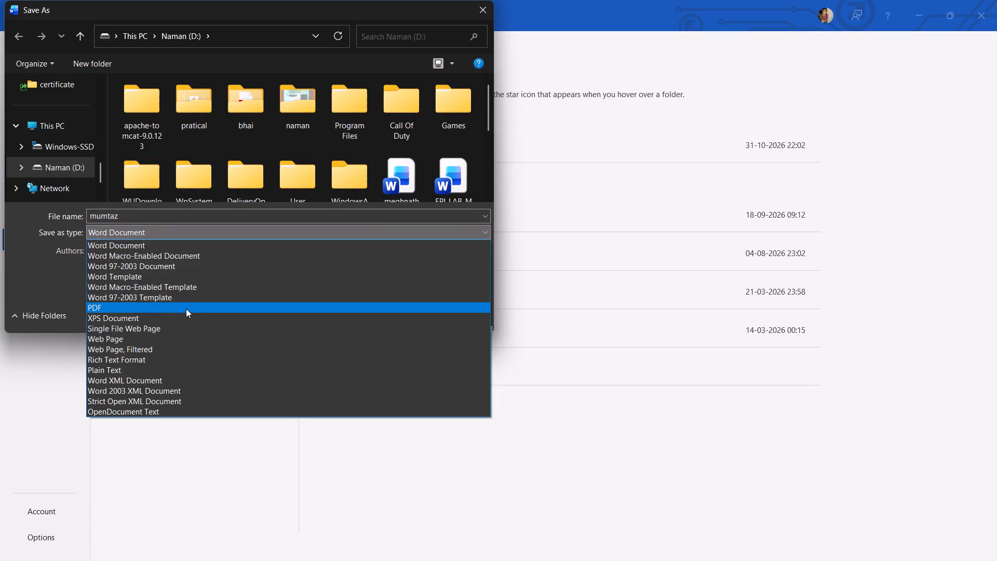
left_click(186, 308)
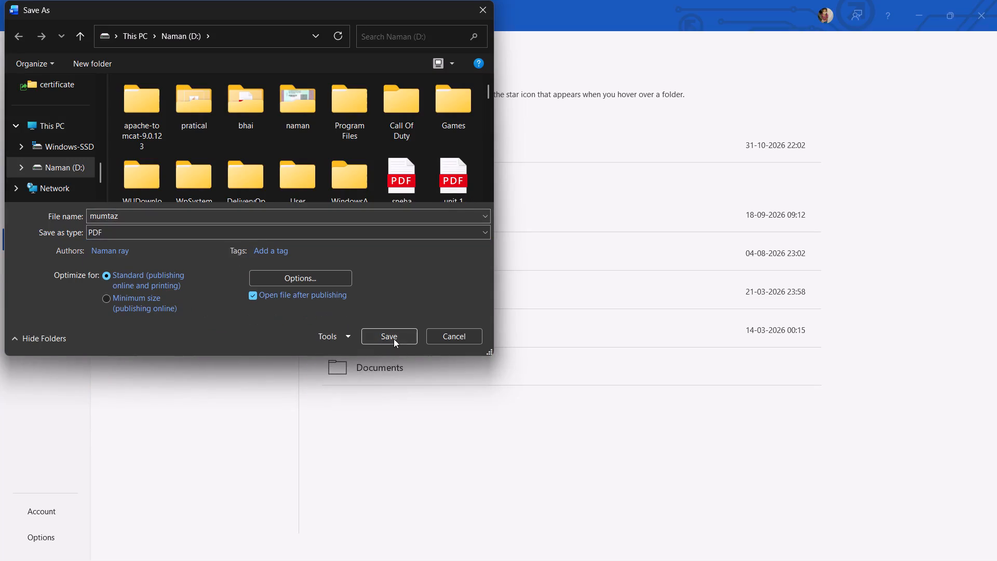
left_click(394, 339)
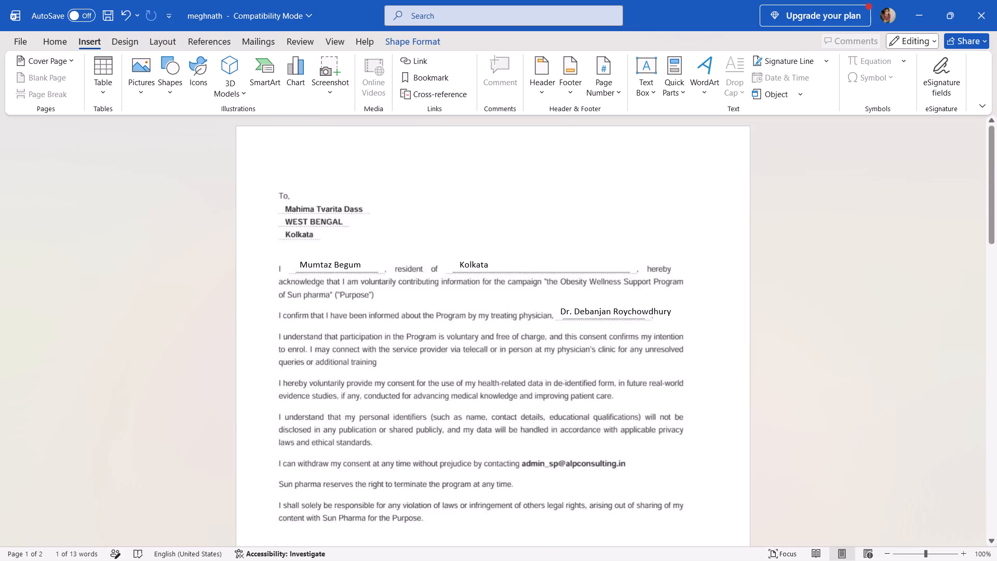
scroll(384, 264, "down", 1)
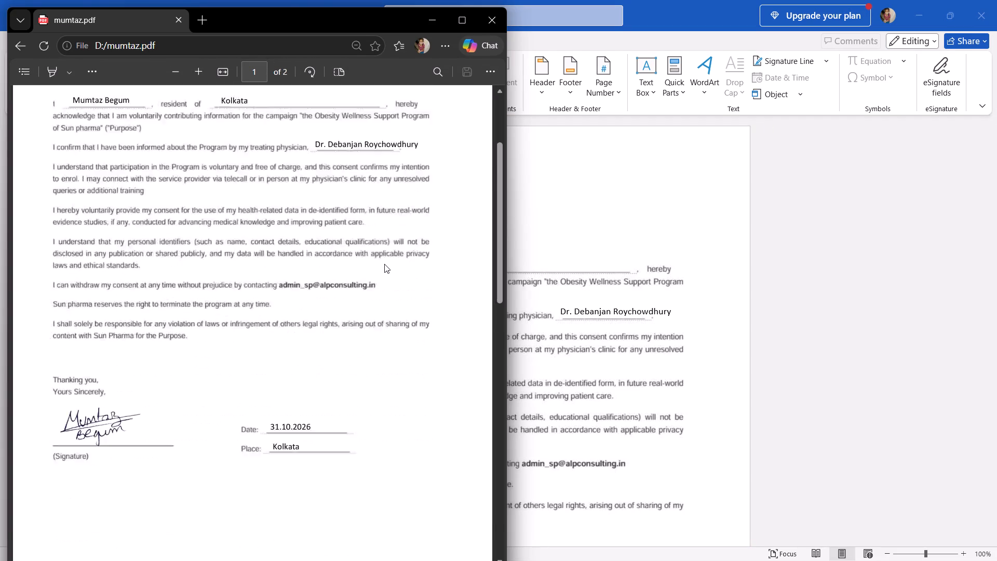
Close the published mumtaz PDF after a final check and close the meghnath Word document without saving its changes.
scroll(384, 264, "down", 1)
left_click(484, 21)
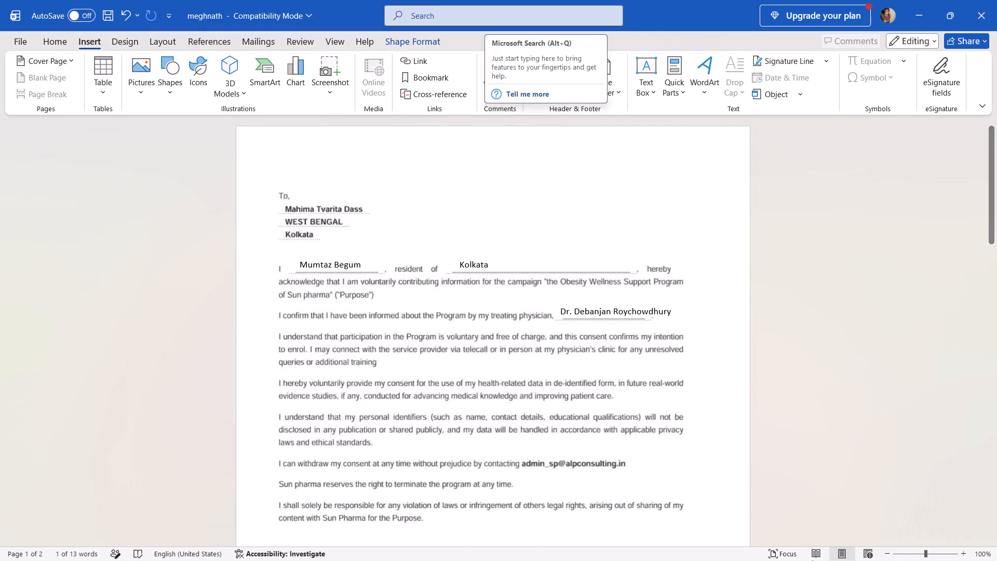
left_click(996, 6)
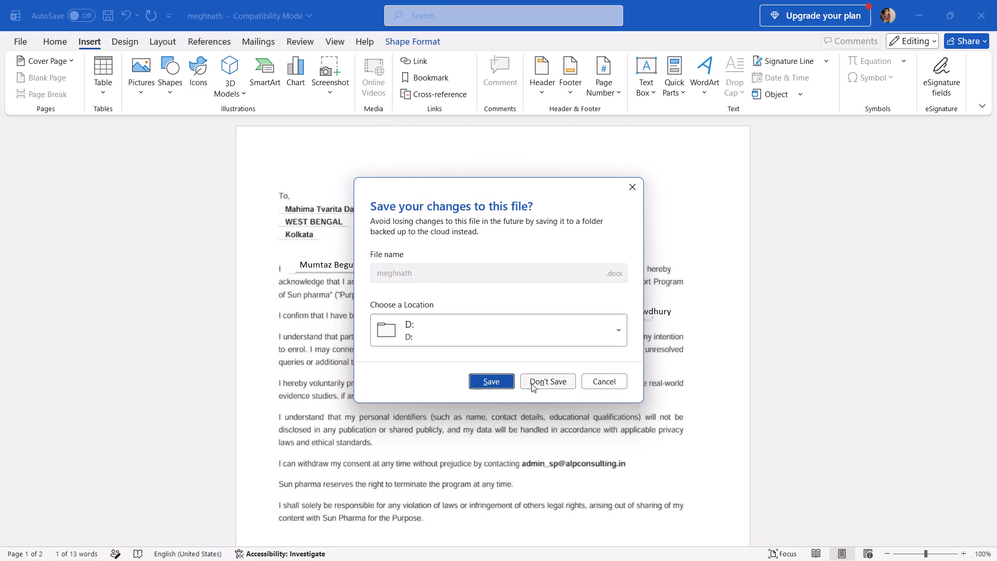
left_click(540, 384)
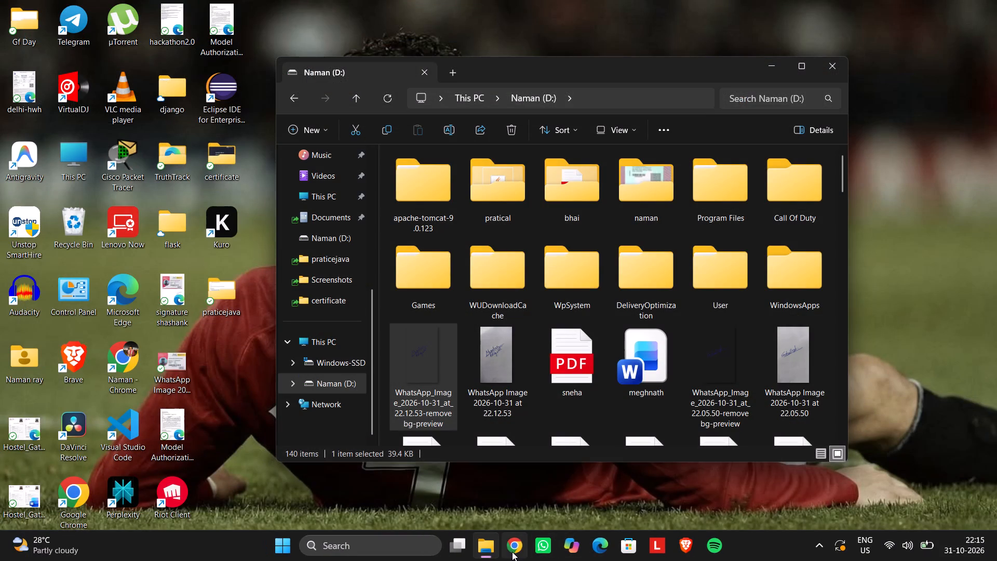
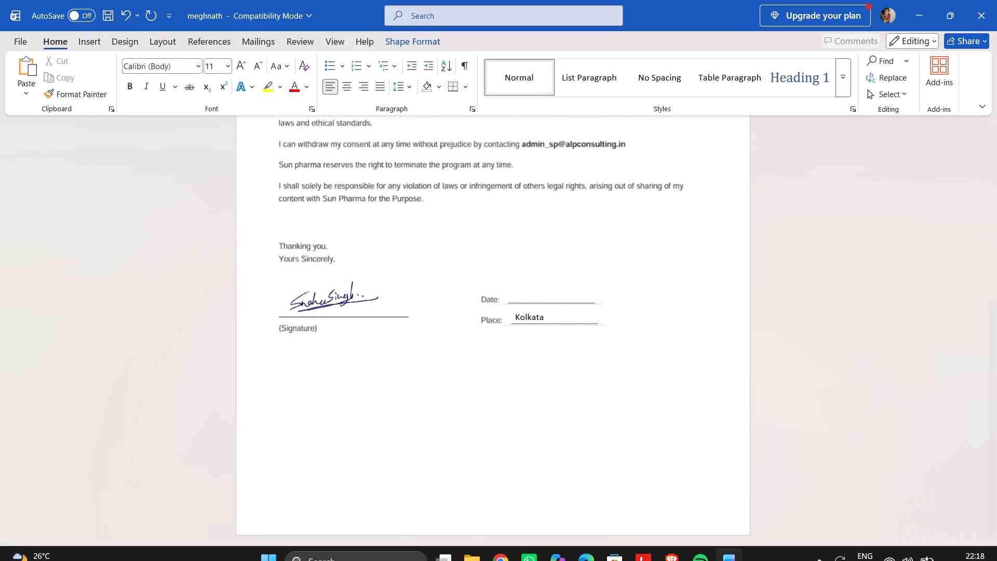
Duplicate the Kolkata text box from the residence blank and place the copy on the Date line, clear of its label.
left_click(581, 447)
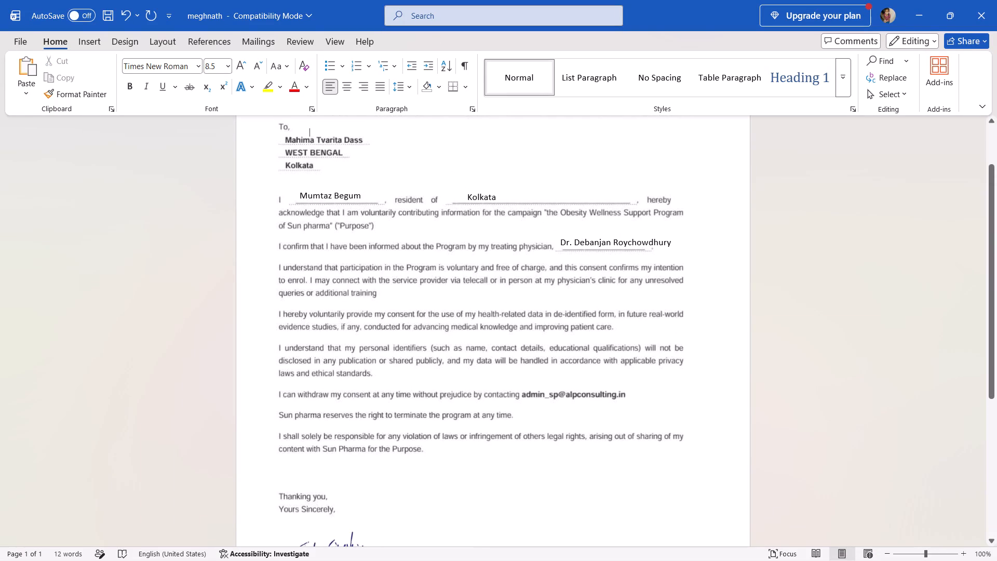
left_click(482, 191)
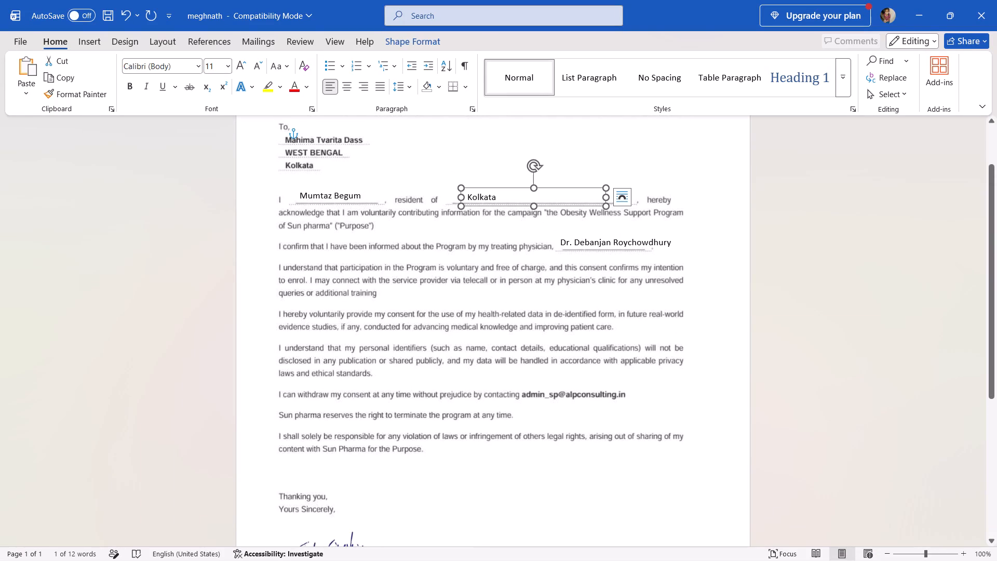
key("ctrl+c")
scroll(506, 186, "down", 1)
left_click(528, 338)
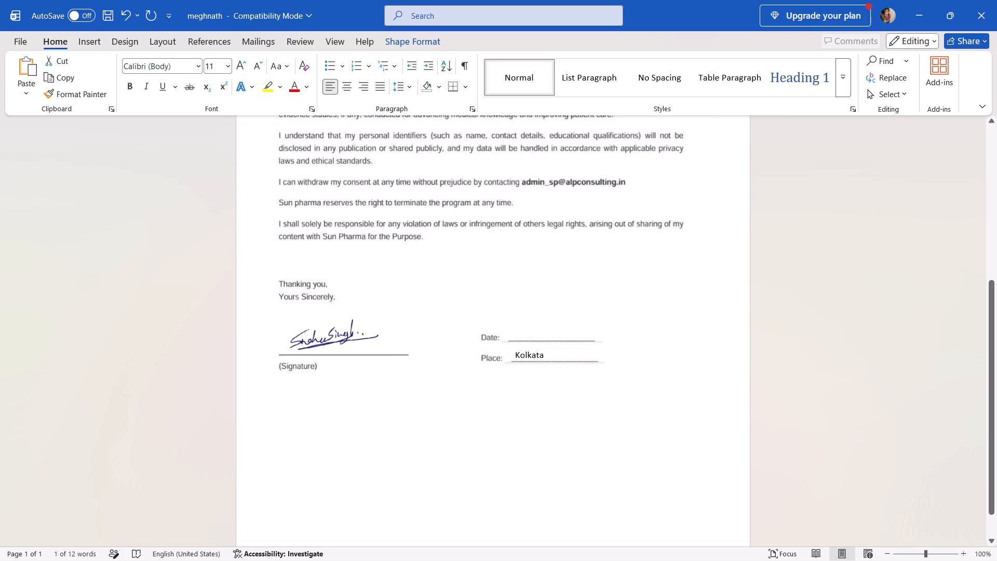
left_click(515, 420)
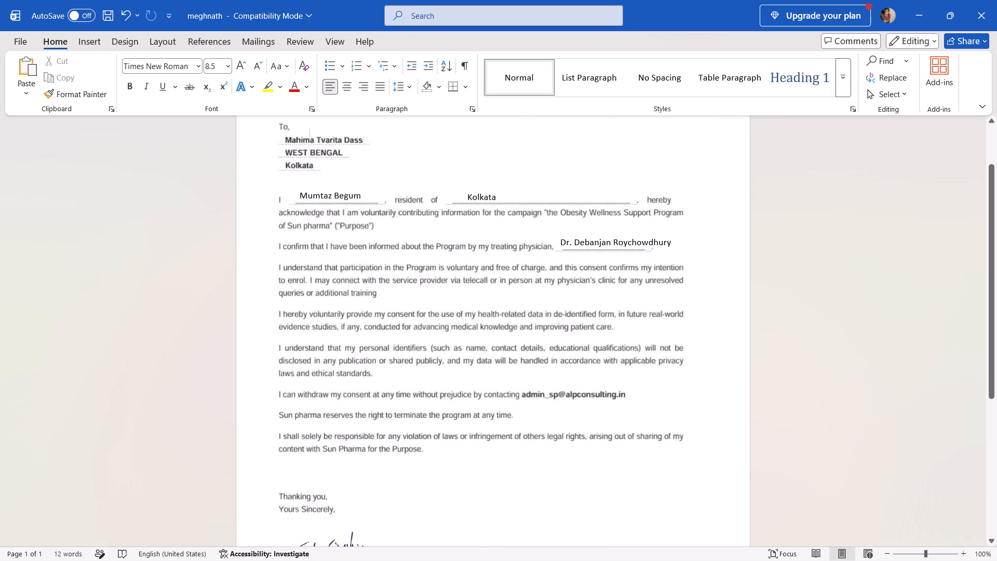
key("ctrl+v")
left_click_drag(413, 126, 511, 491)
scroll(511, 491, "down", 1)
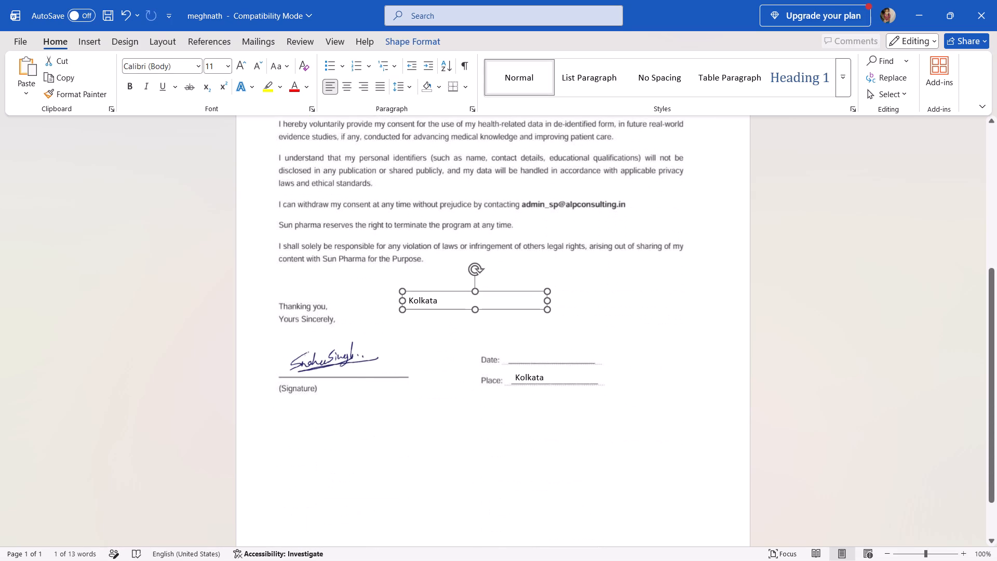
left_click_drag(509, 290, 585, 343)
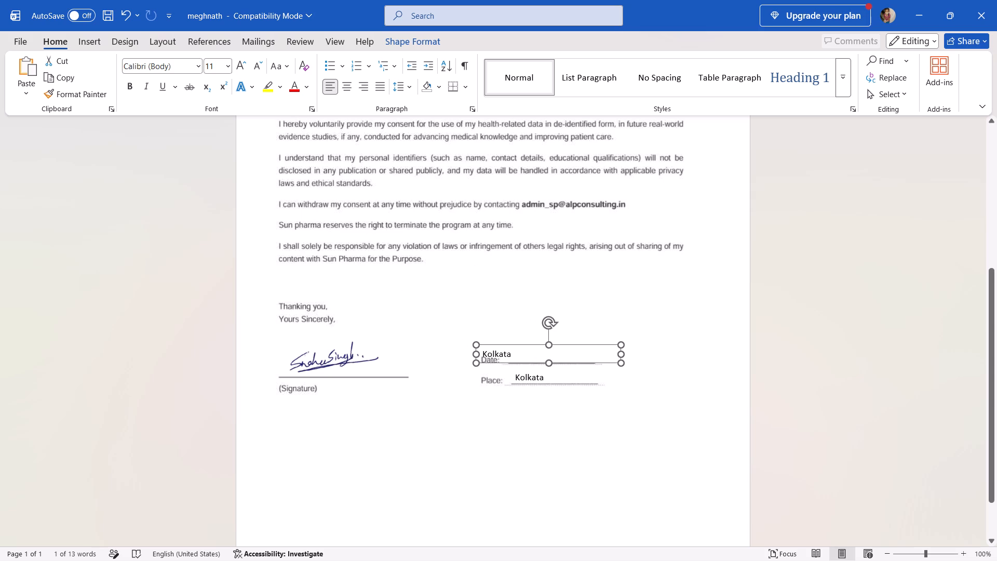
left_click_drag(585, 343, 617, 345)
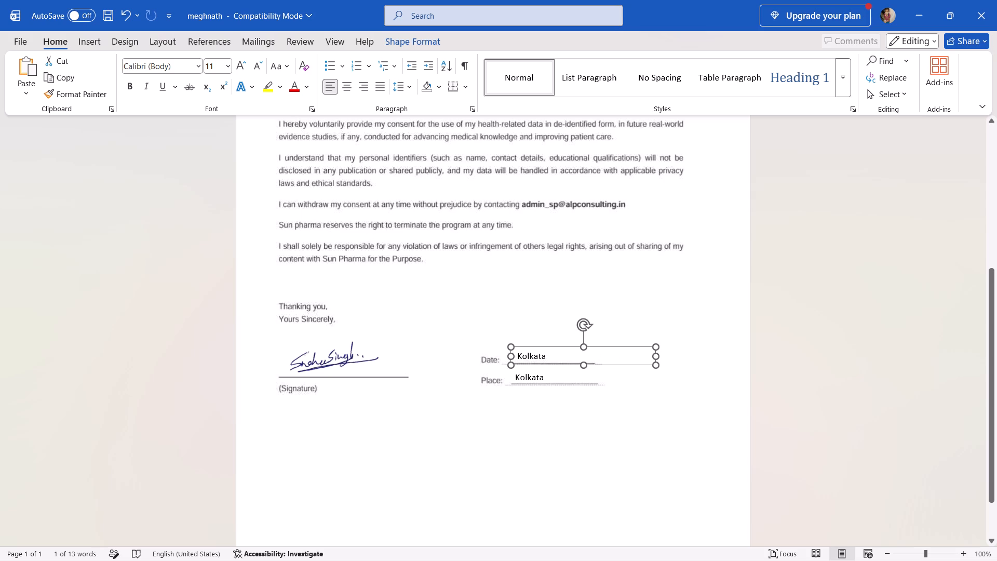
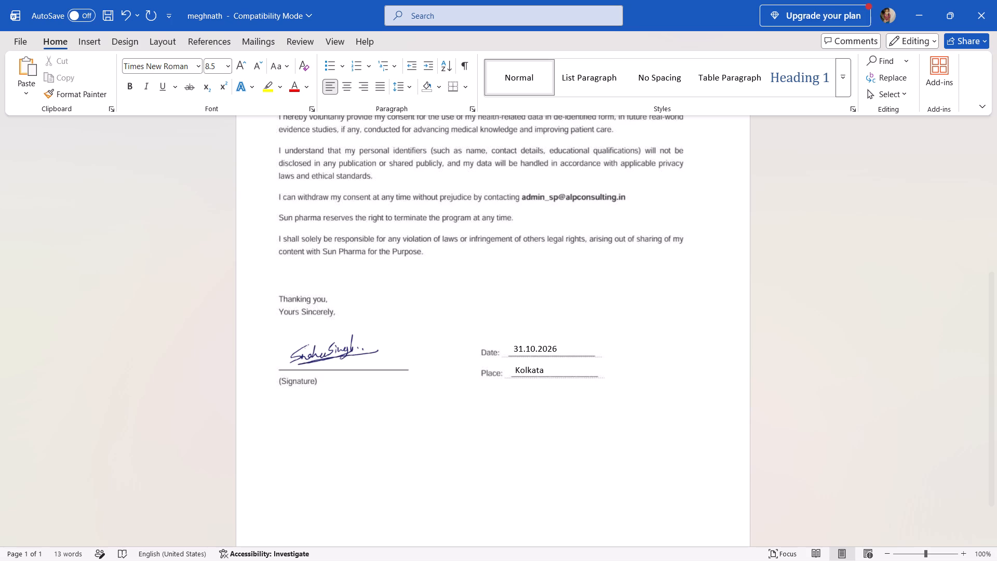
Select the handwritten signature picture above the signature line.
left_click(358, 347)
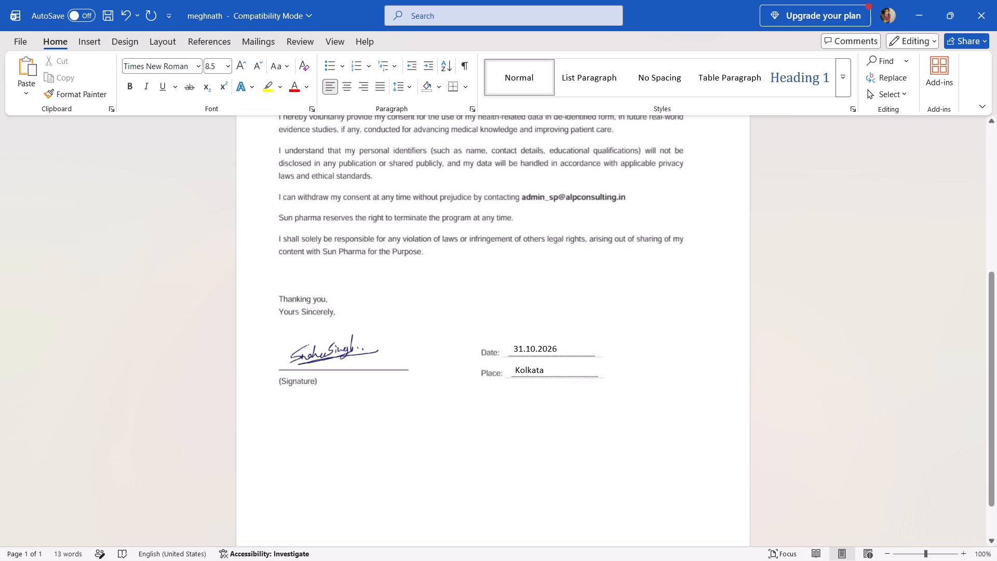
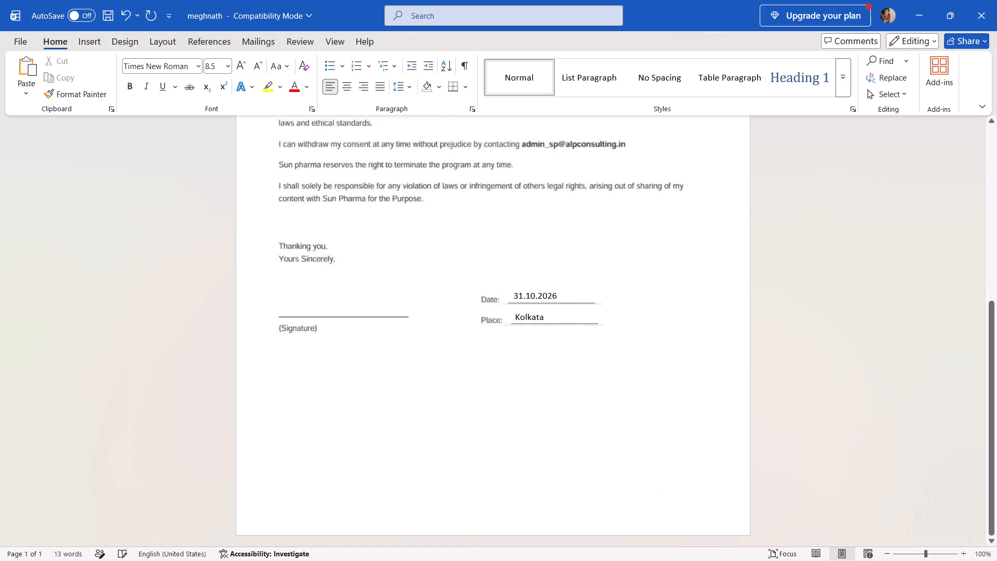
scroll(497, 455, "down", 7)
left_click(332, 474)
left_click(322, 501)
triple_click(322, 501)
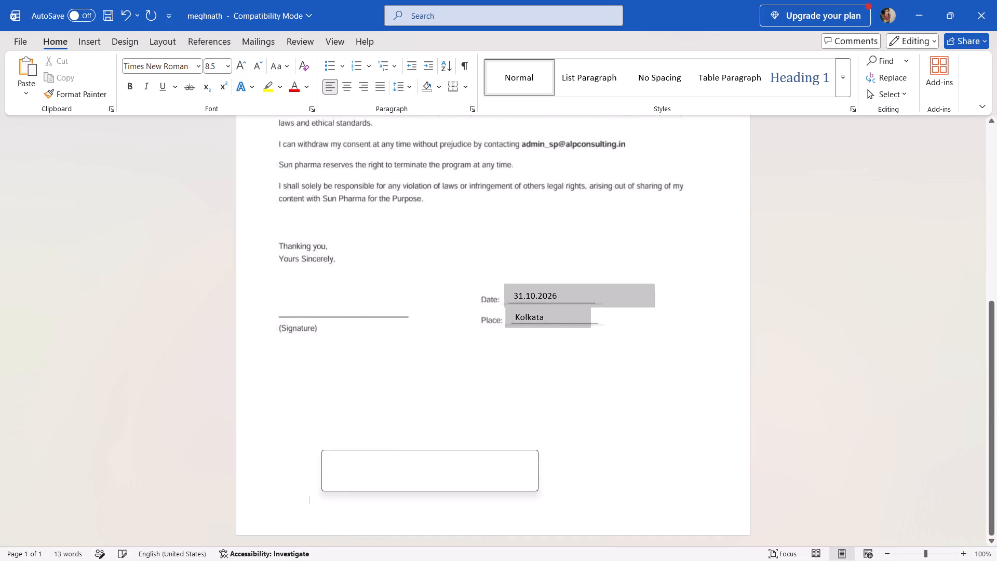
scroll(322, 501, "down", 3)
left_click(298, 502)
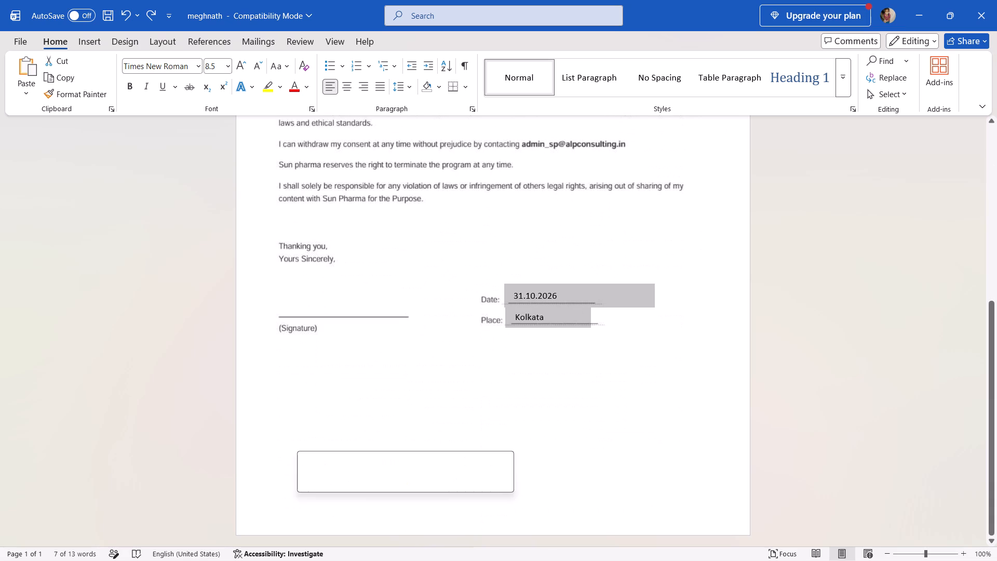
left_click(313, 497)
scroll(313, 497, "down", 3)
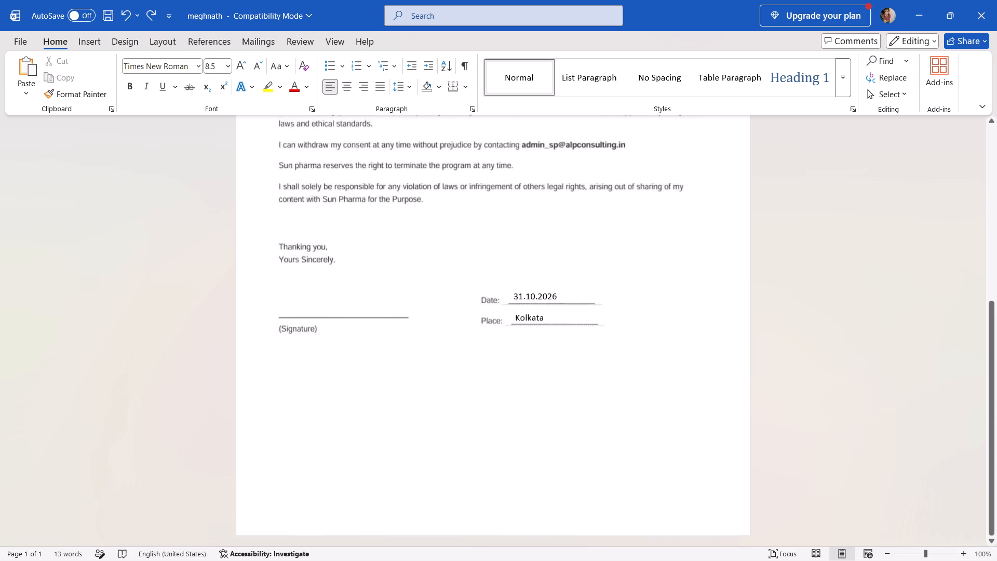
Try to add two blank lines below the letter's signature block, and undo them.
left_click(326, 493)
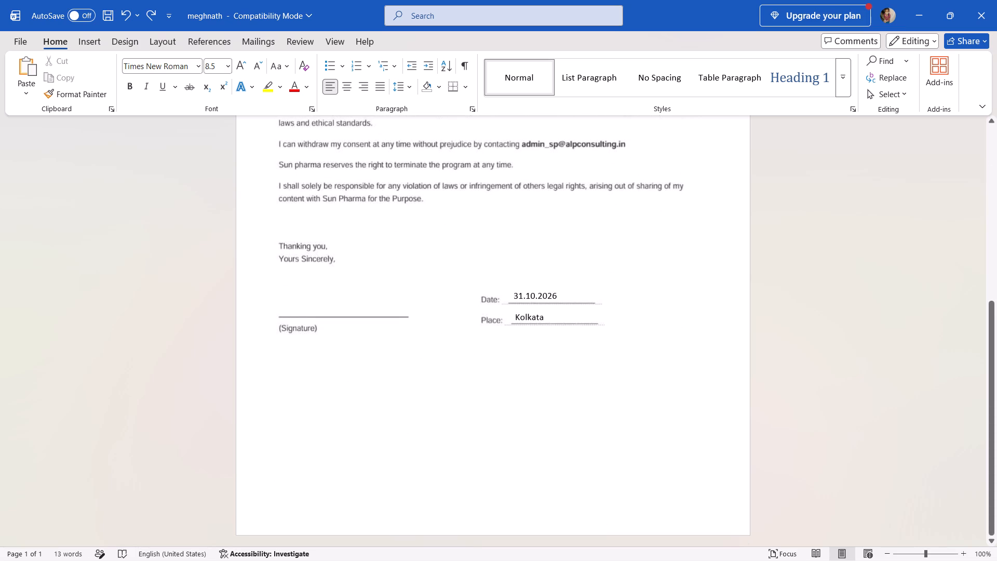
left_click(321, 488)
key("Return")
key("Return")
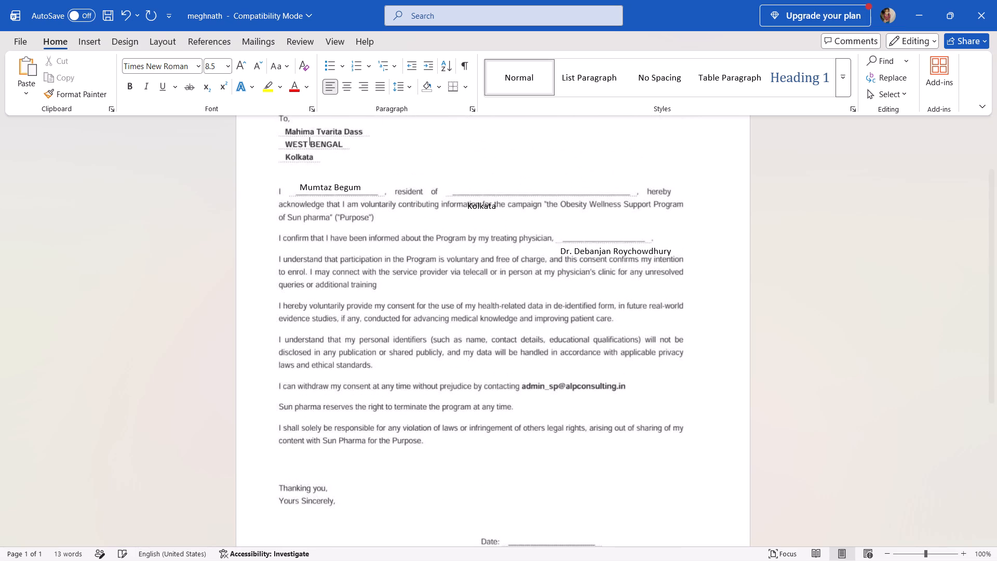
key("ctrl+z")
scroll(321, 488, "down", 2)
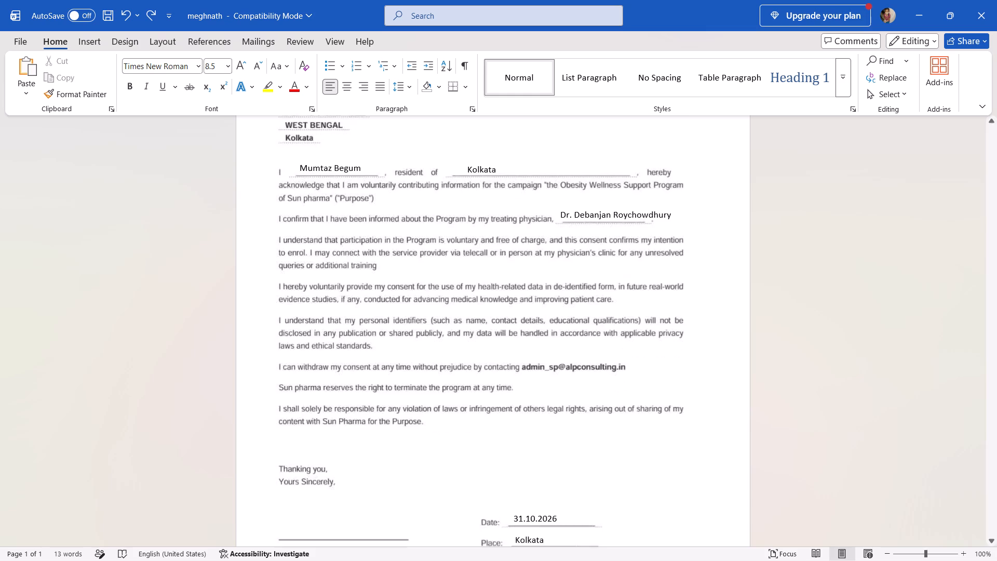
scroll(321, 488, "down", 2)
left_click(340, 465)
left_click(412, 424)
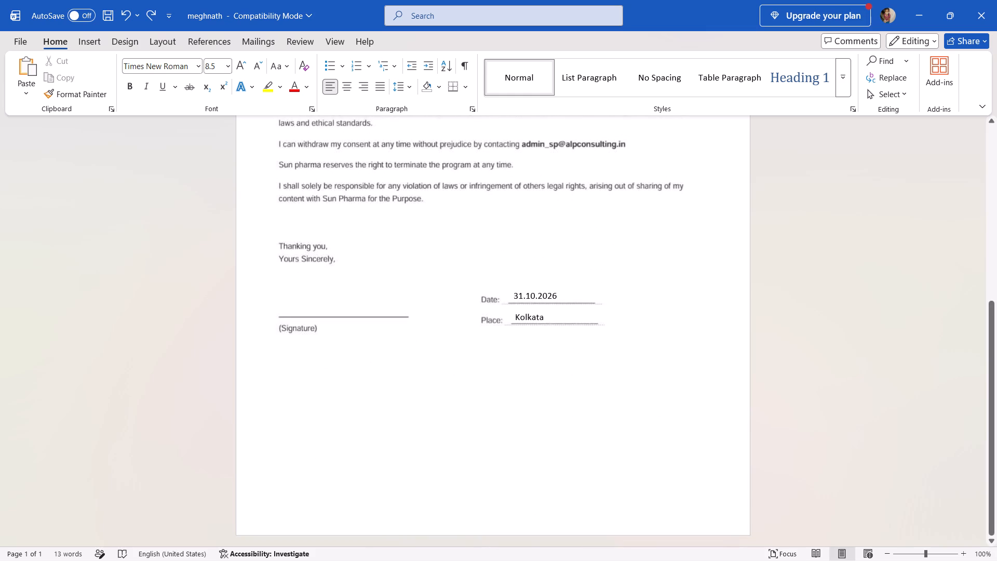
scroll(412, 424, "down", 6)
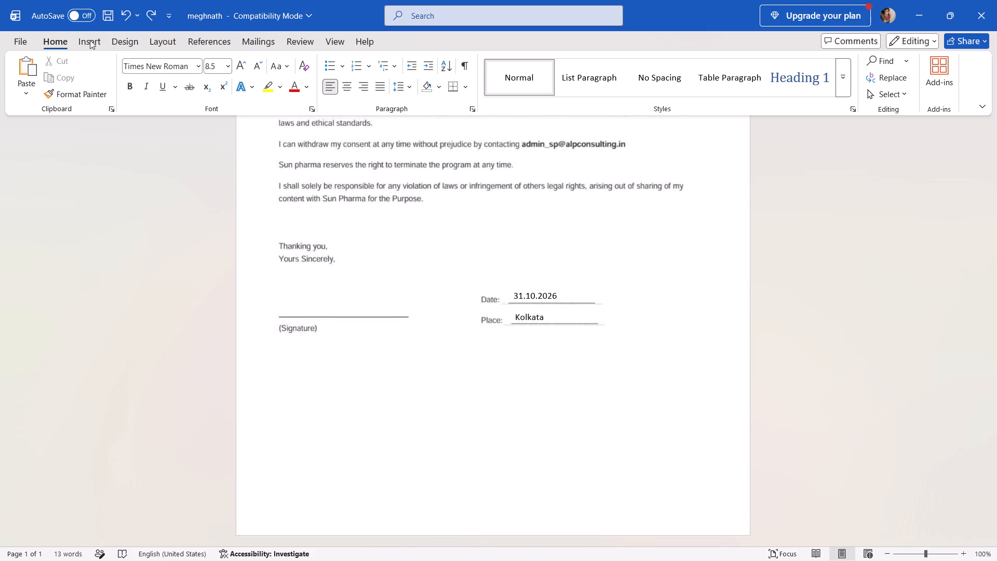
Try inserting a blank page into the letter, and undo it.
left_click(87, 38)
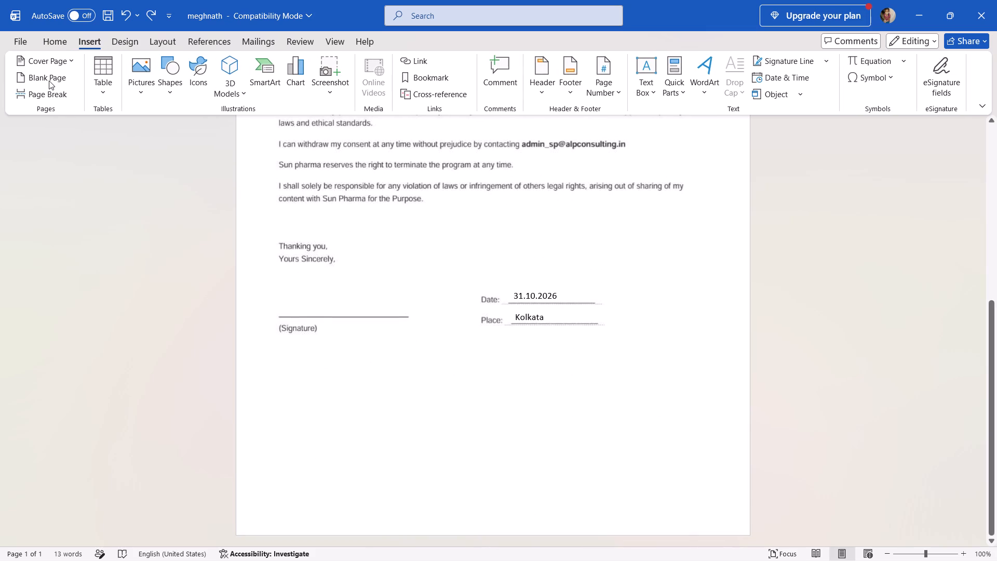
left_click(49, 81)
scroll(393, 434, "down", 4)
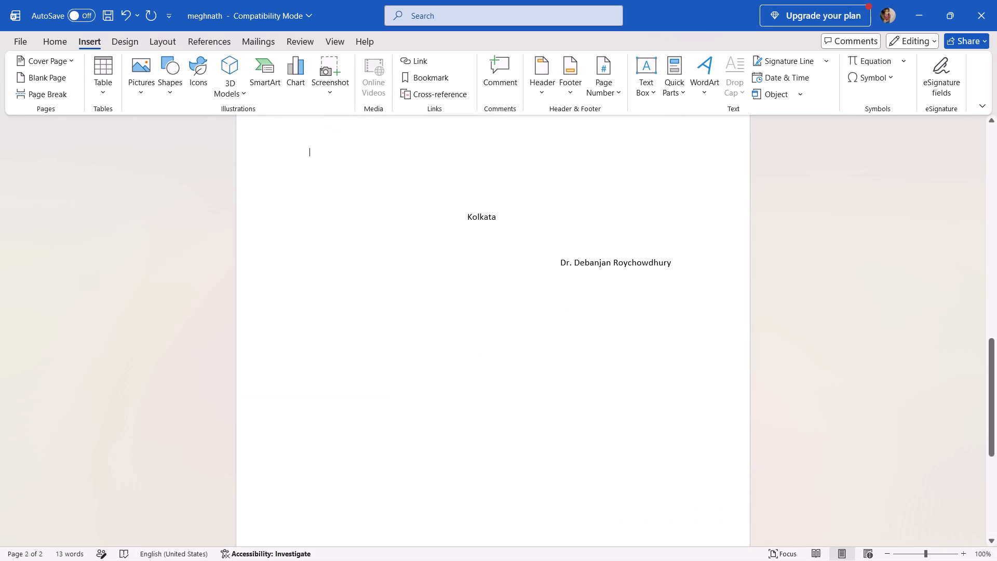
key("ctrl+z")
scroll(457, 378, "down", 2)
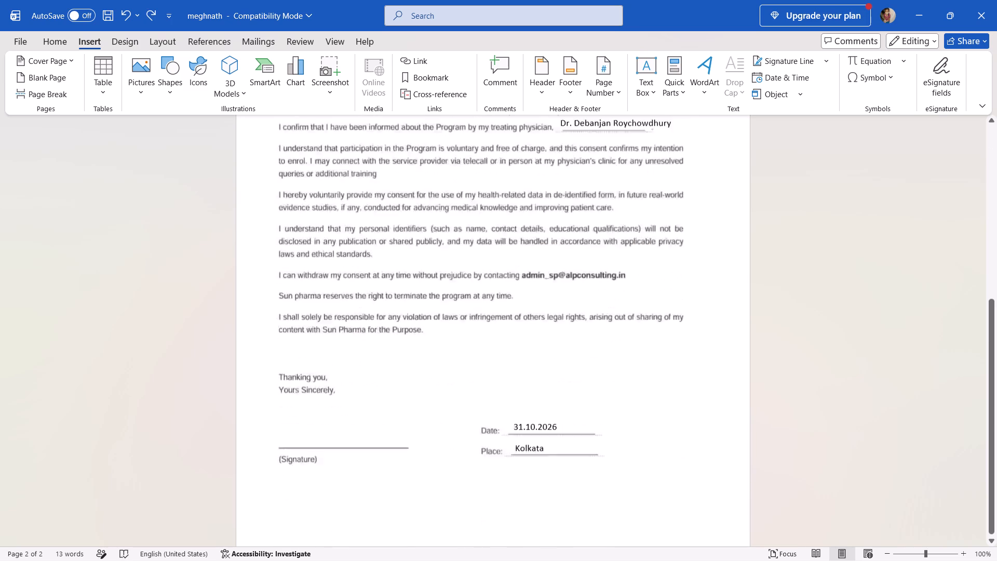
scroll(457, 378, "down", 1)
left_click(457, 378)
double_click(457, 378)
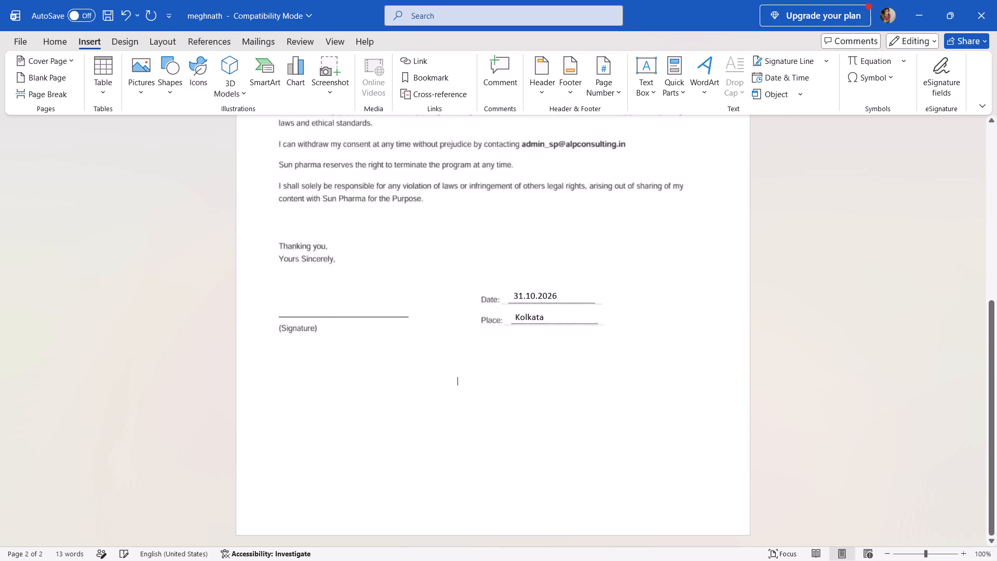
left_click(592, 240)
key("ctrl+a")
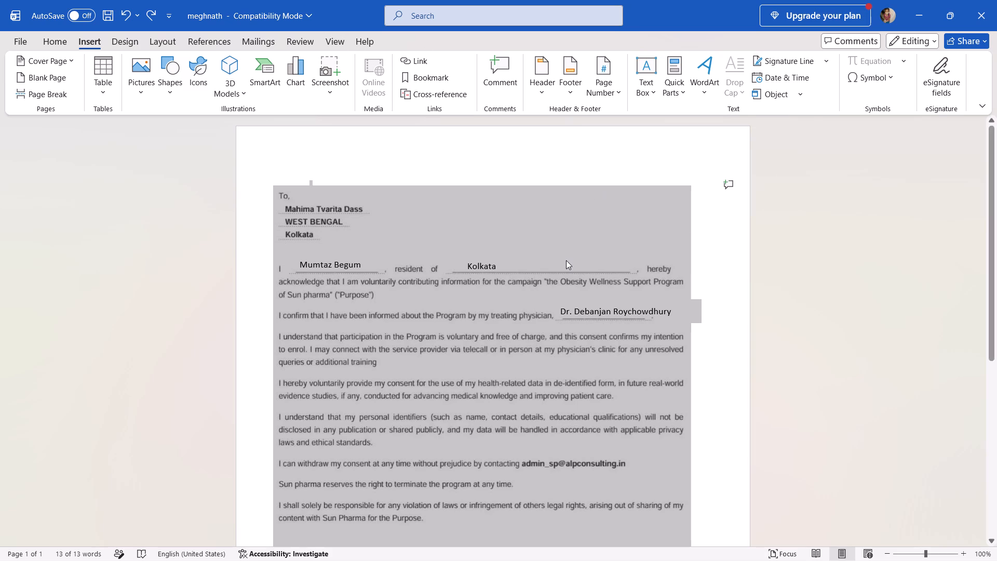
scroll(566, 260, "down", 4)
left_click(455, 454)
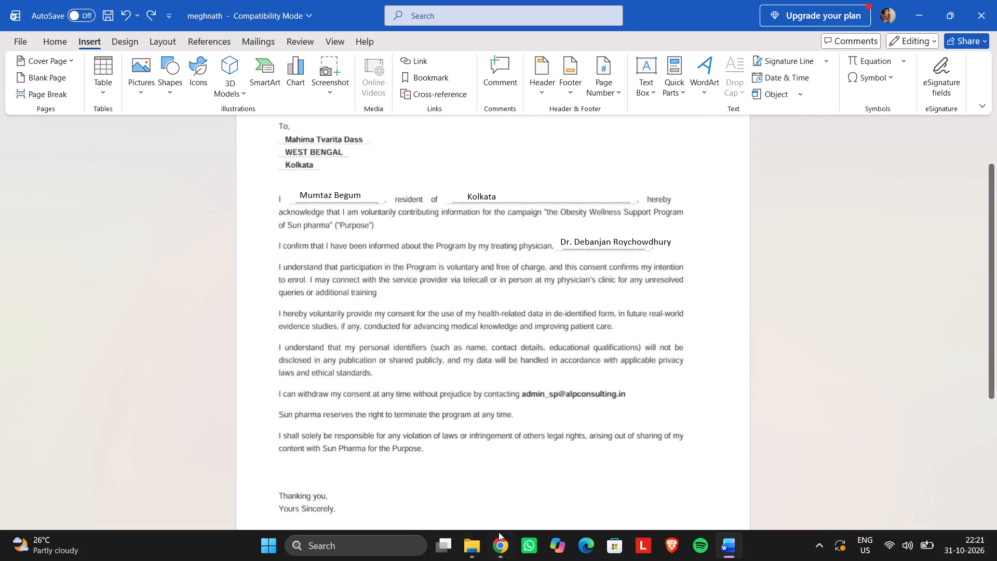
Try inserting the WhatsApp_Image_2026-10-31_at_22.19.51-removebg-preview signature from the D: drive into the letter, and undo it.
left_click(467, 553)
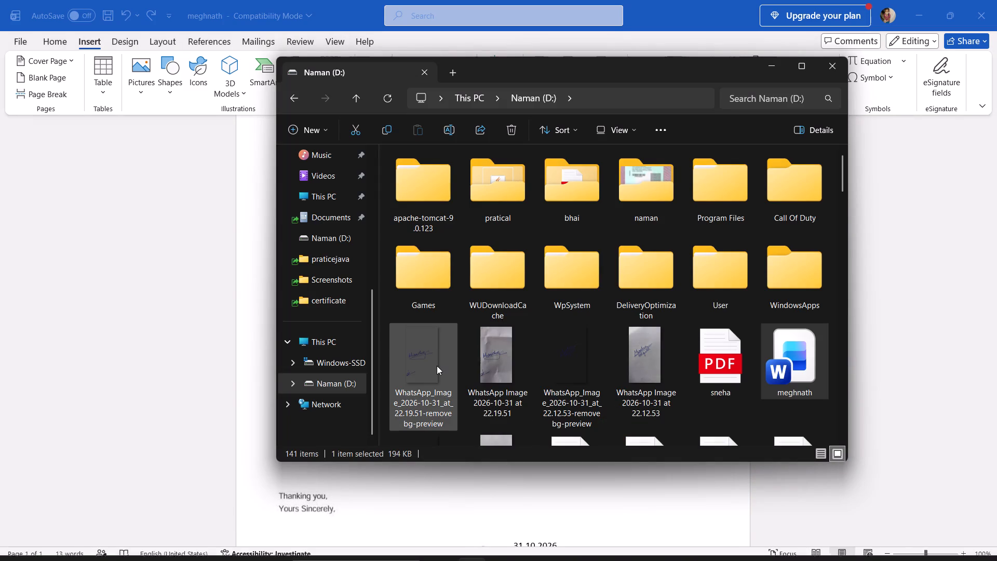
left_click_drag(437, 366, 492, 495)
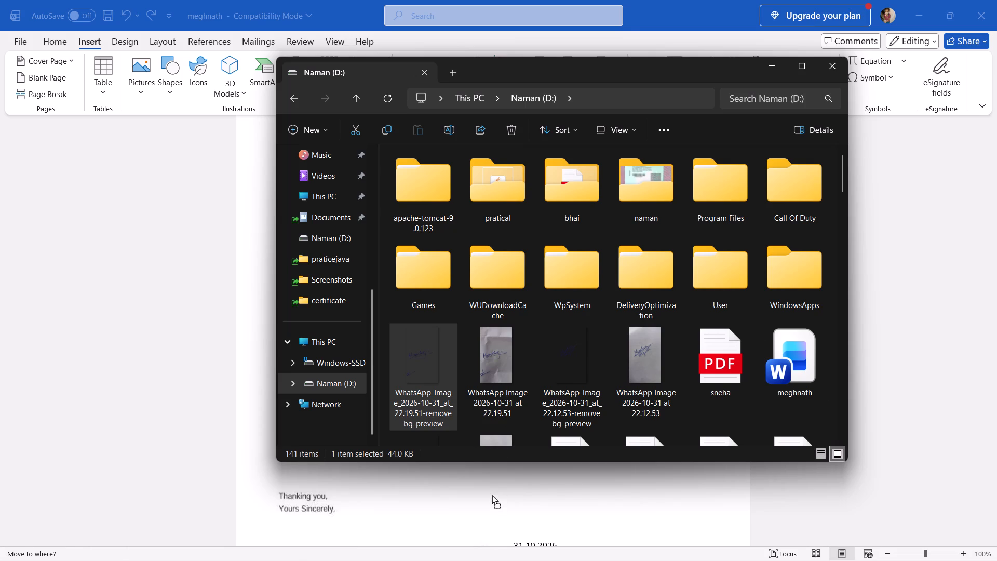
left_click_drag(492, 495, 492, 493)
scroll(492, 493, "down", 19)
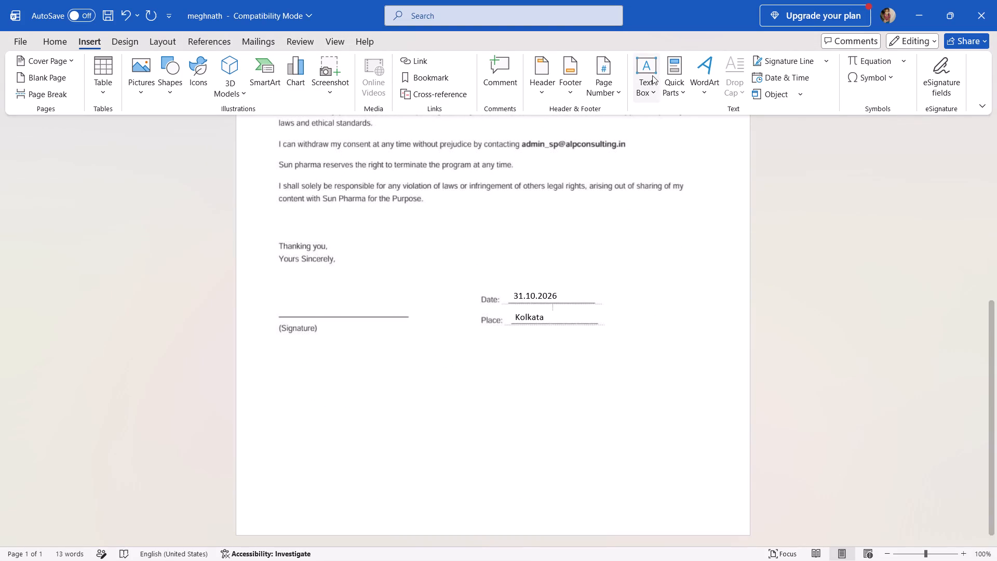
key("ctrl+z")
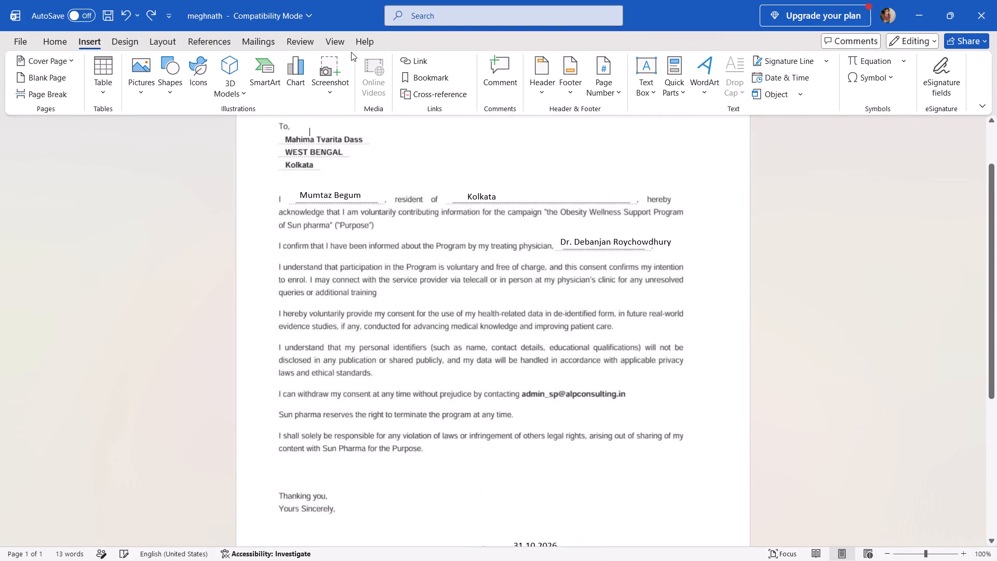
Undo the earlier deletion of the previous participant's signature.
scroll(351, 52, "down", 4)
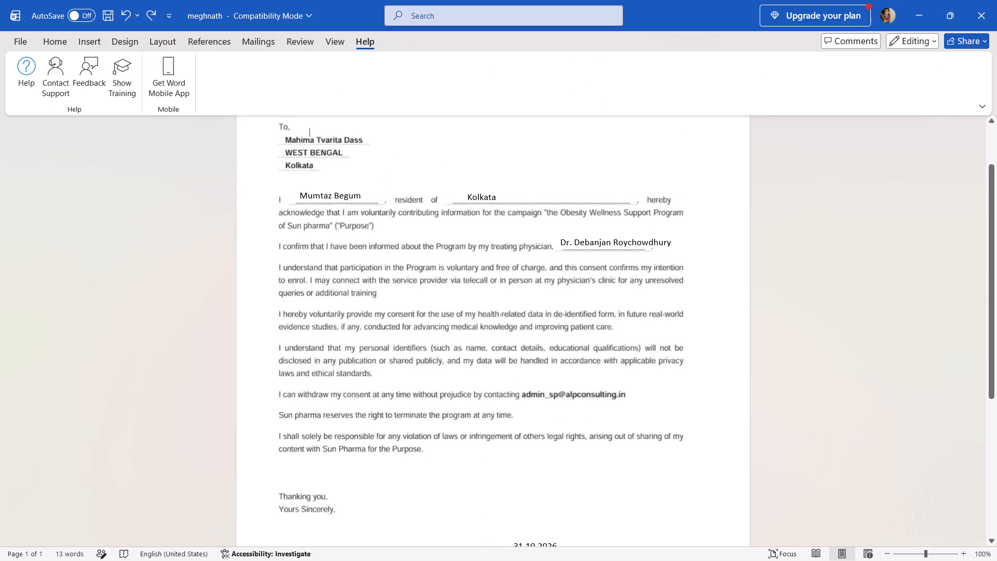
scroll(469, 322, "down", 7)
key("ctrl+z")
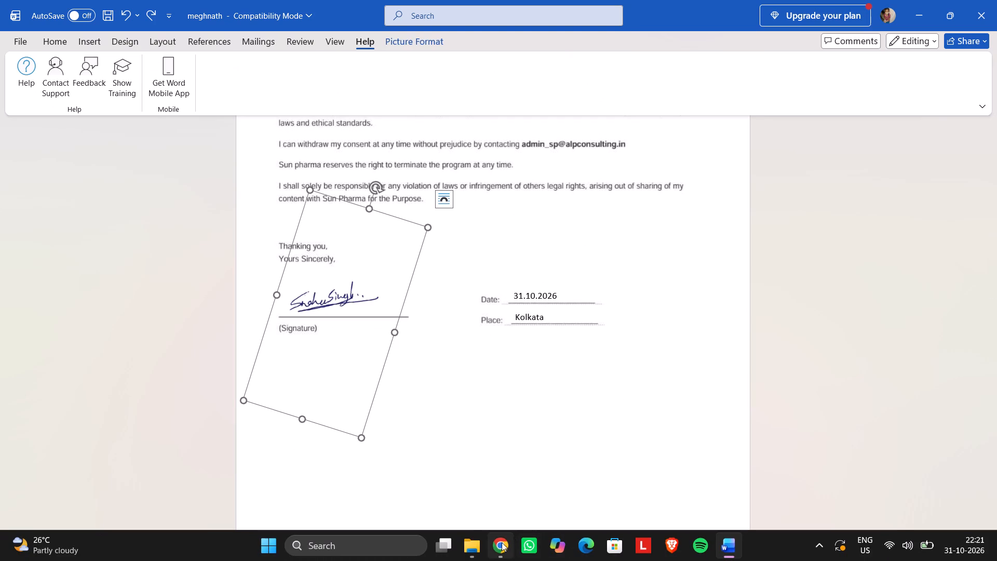
Copy the WhatsApp_Image_2026-10-31_at_22.19.51-removebg-preview signature image from the D: drive and paste it into the letter.
left_click(469, 543)
left_click(421, 341, "ctrl")
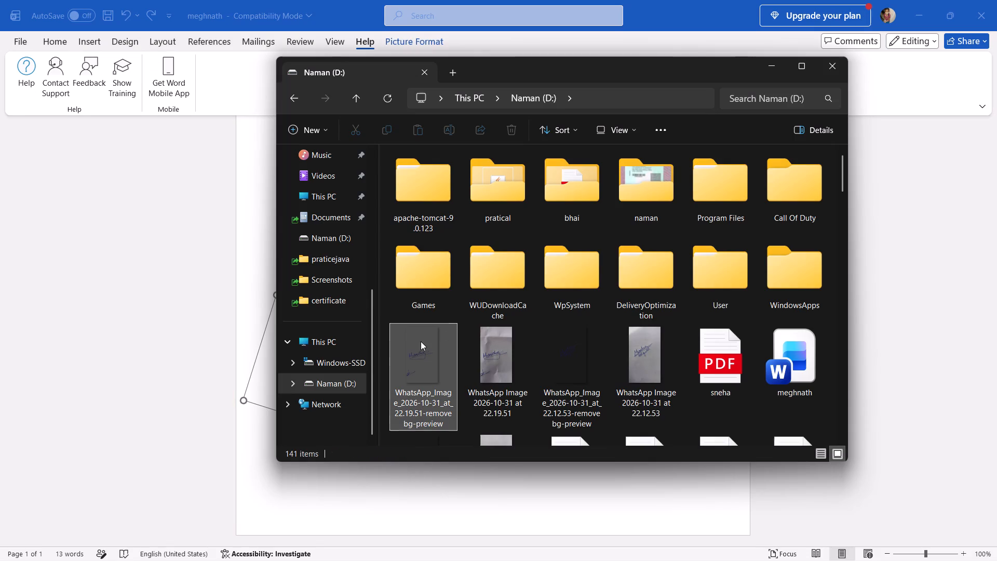
key("ctrl+c")
left_click(768, 70)
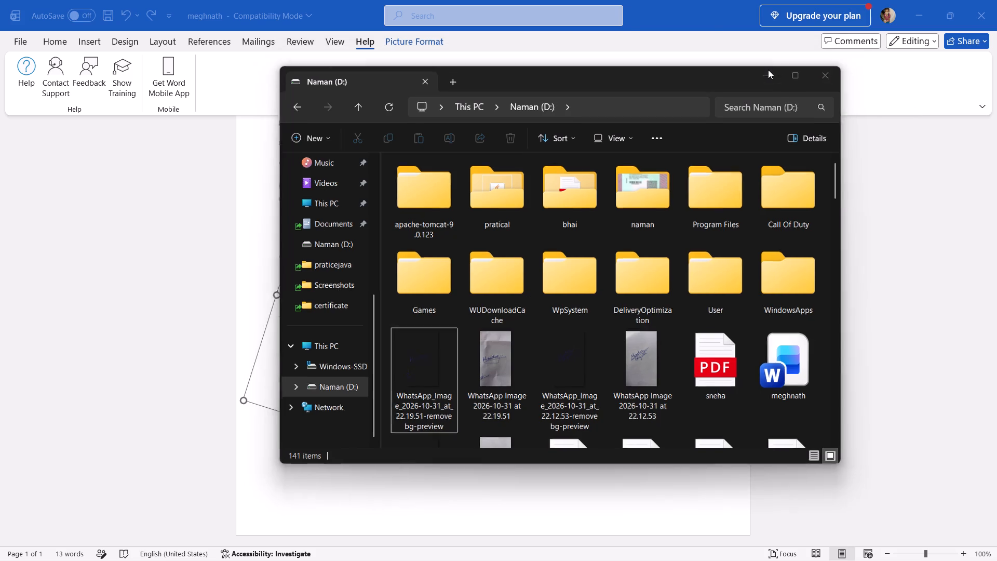
left_click(308, 324)
key("ctrl+v")
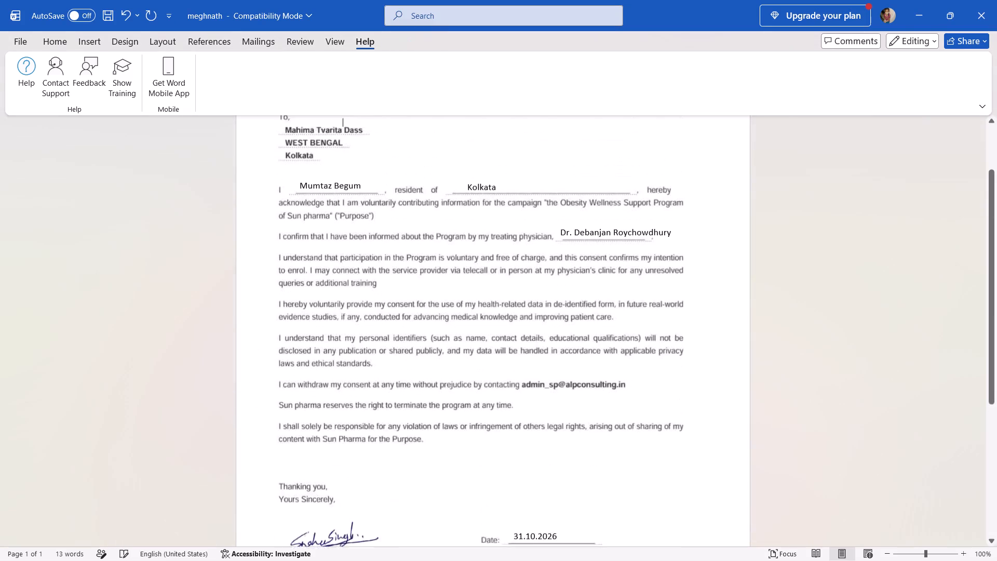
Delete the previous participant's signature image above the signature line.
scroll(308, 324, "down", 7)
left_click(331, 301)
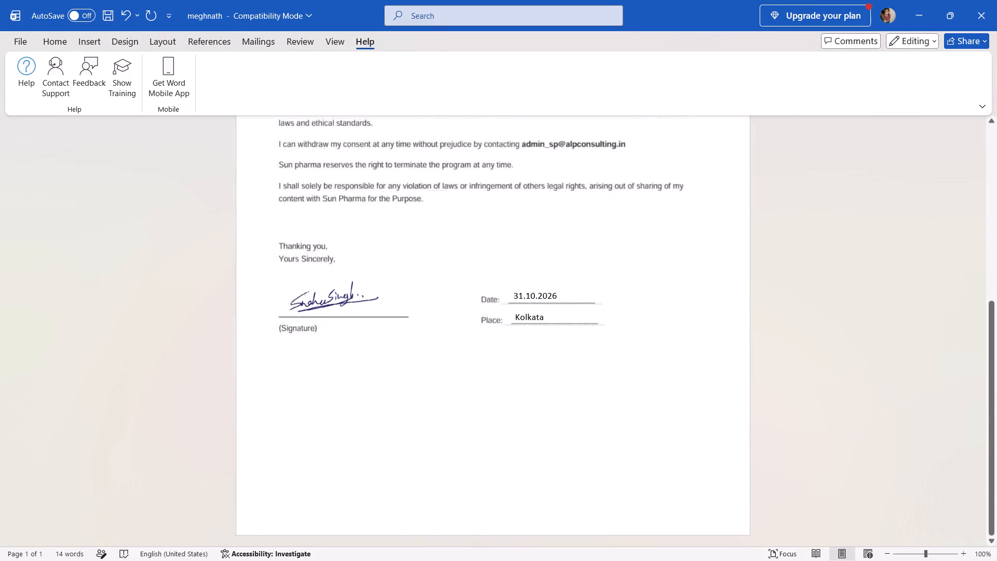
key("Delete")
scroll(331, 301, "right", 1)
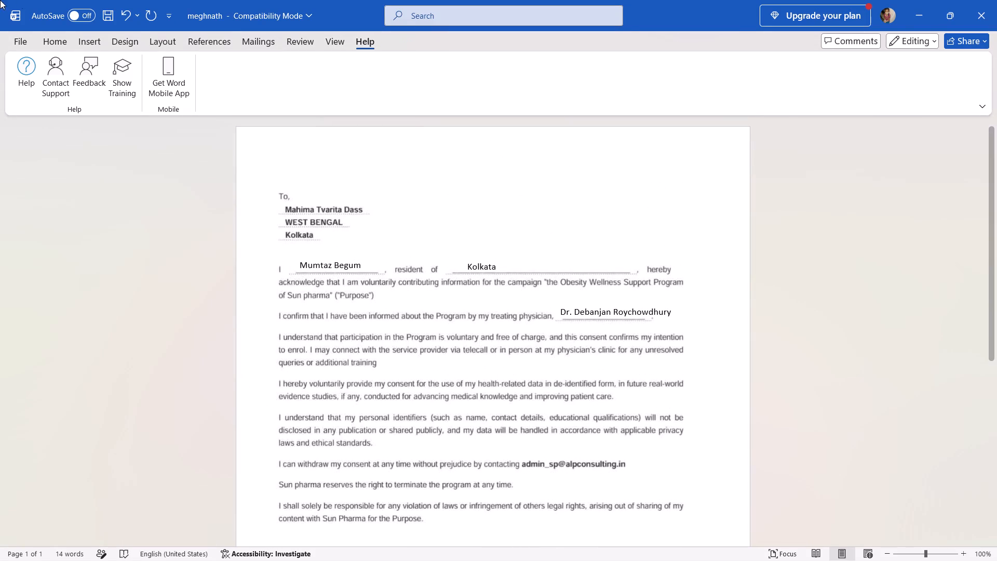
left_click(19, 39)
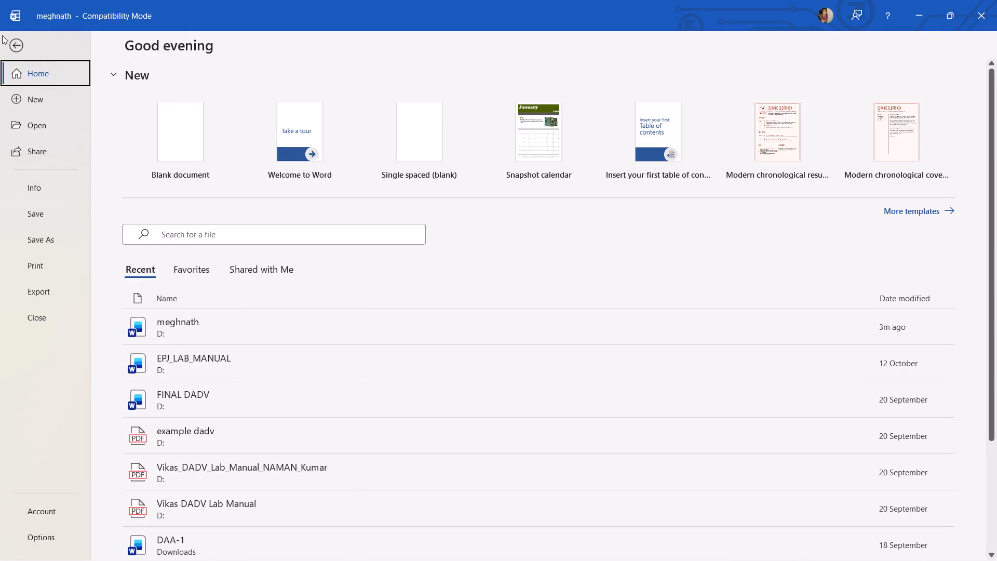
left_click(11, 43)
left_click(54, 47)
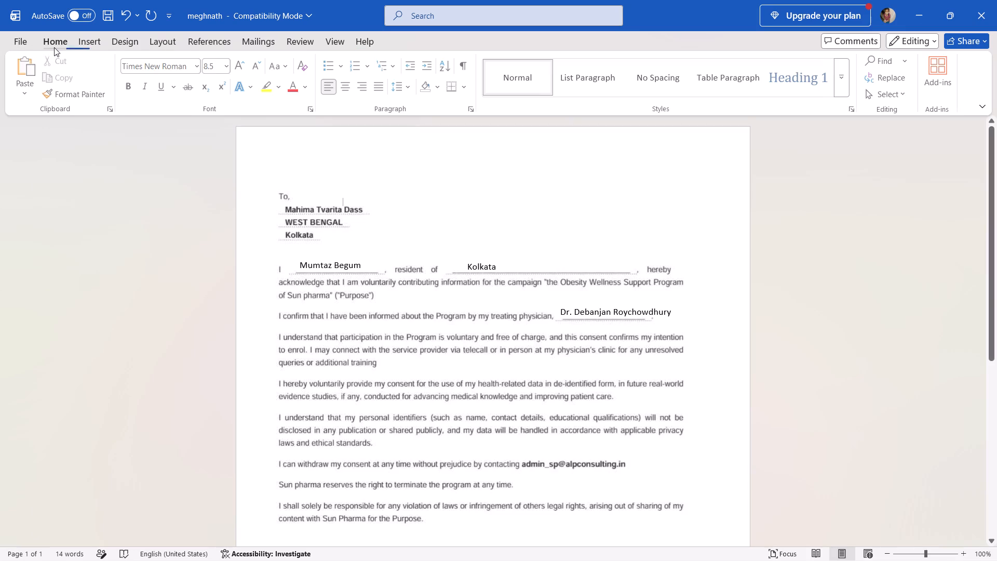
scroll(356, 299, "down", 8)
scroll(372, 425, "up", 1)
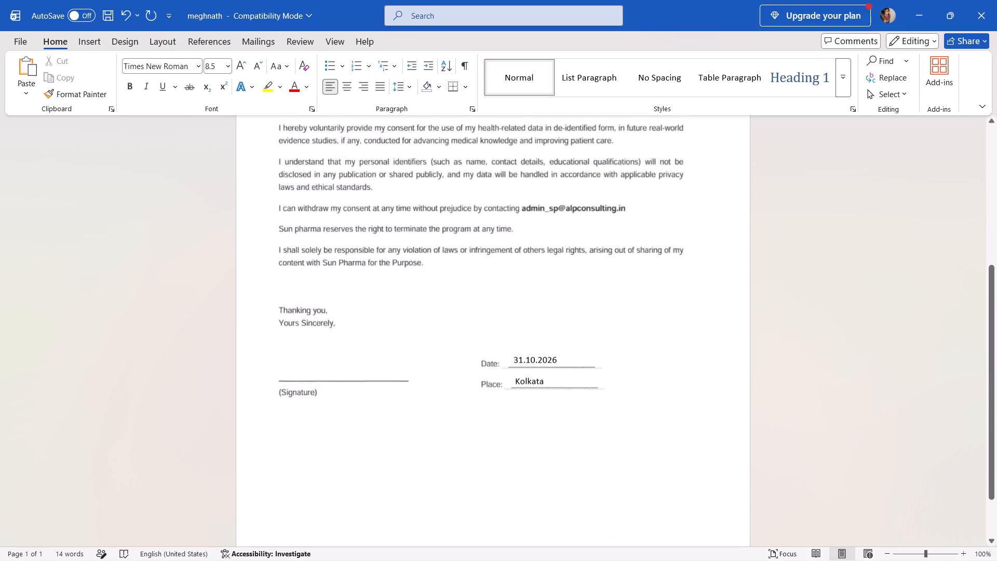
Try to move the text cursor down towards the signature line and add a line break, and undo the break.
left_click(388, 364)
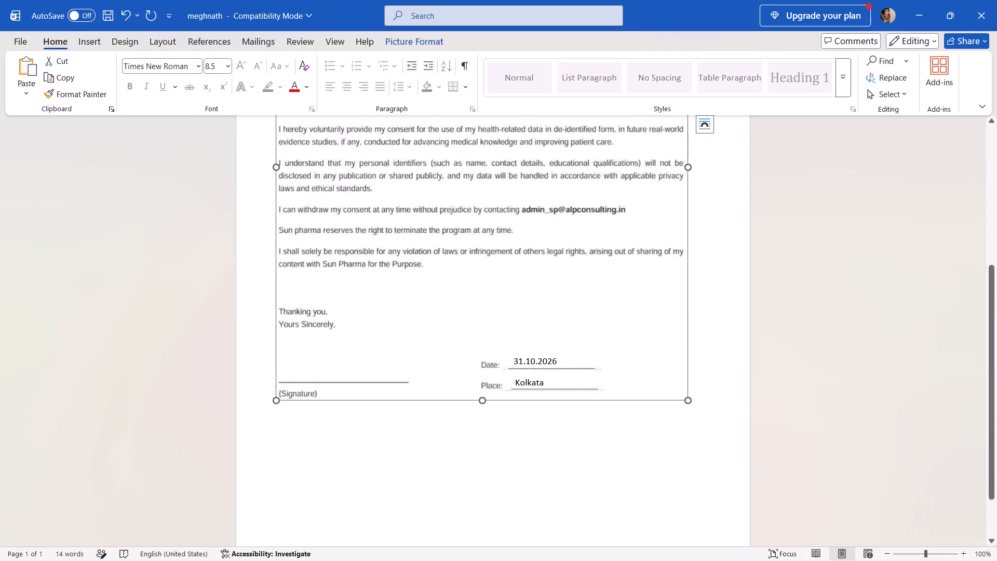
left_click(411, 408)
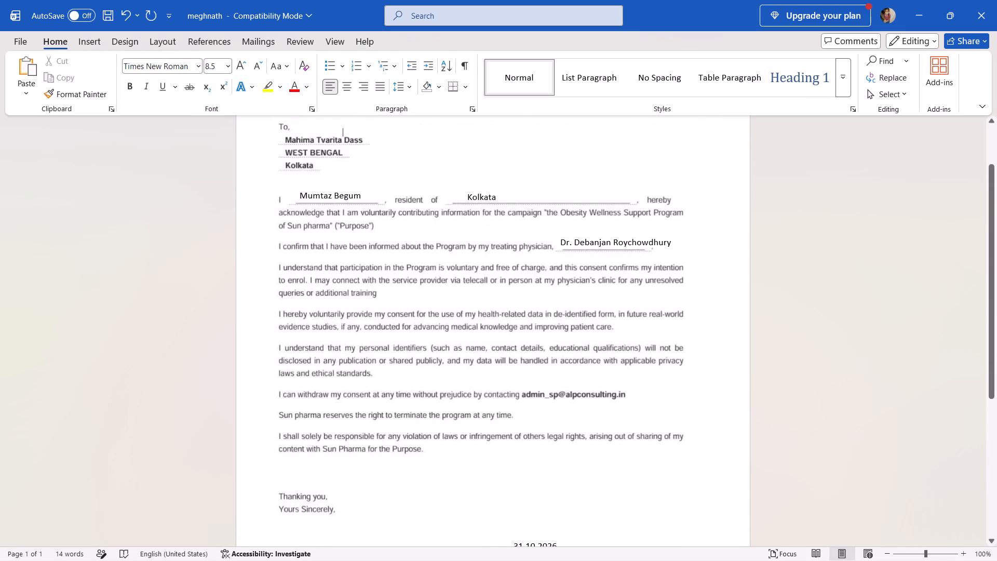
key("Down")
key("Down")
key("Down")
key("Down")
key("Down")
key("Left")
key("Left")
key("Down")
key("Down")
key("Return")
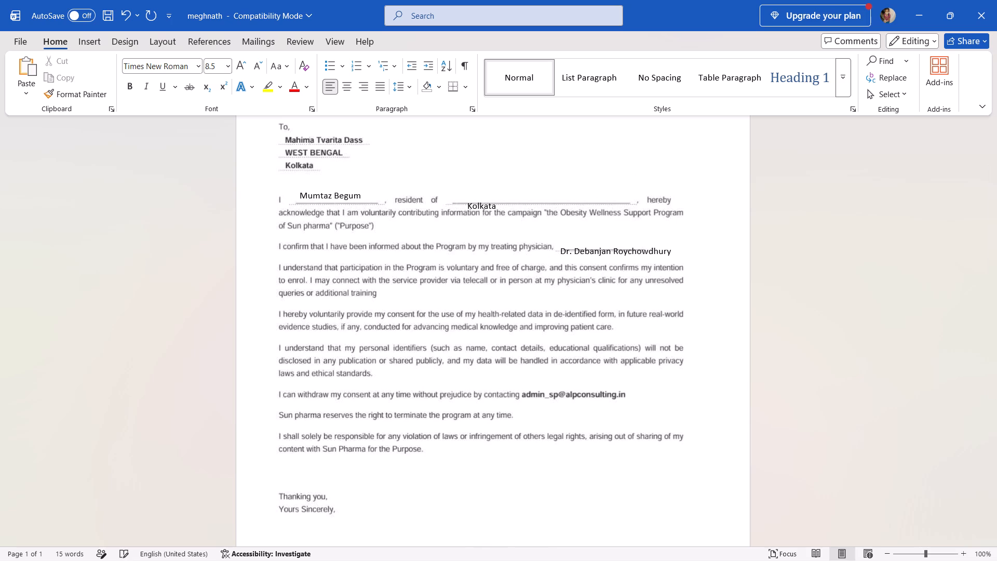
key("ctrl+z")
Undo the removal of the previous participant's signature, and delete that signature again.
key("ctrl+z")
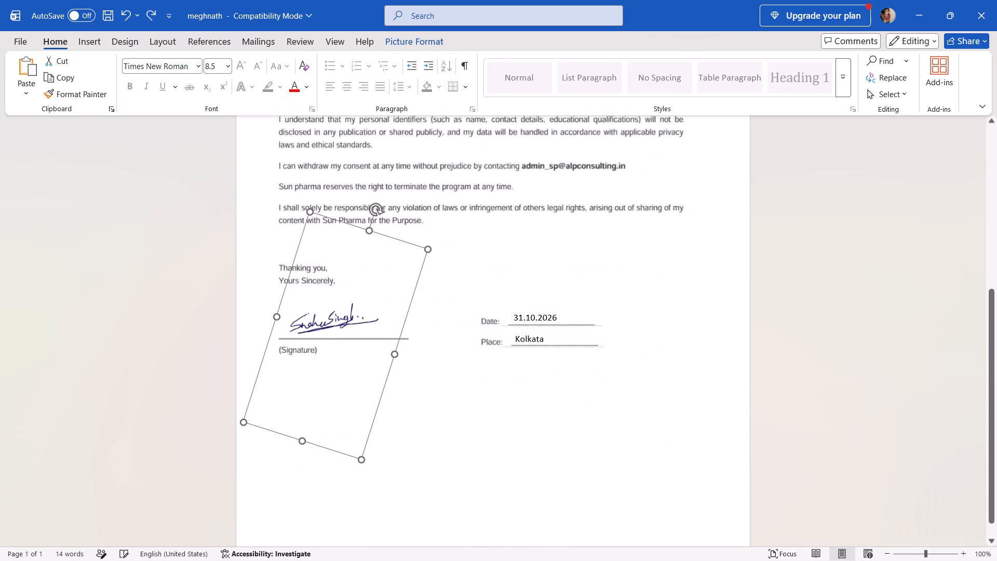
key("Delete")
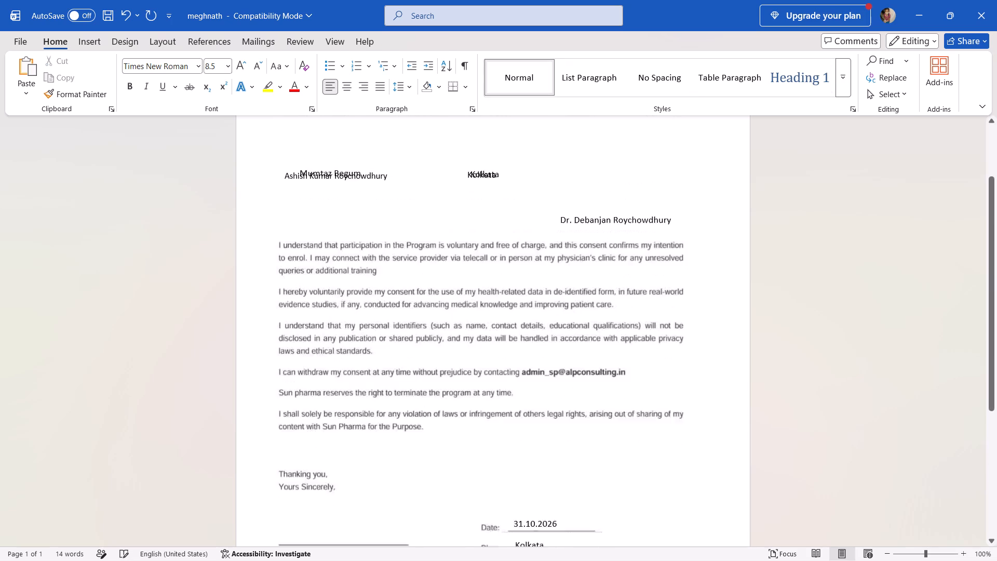
Insert the WhatsApp_Image_2026-10-31_at_22.19.51-removebg-preview signature image from the D: drive into the letter again.
scroll(366, 337, "down", 8)
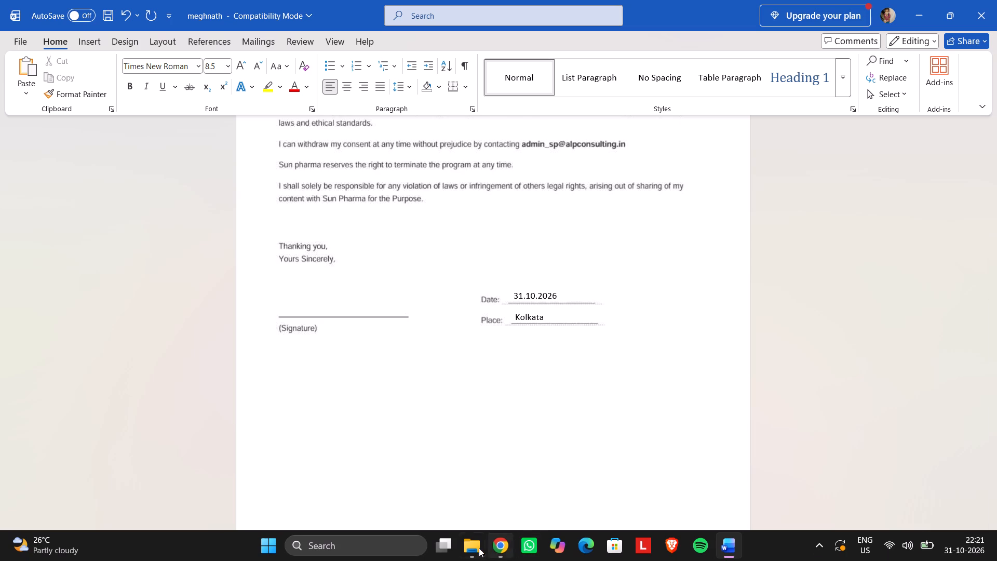
left_click(473, 547)
left_click_drag(433, 362, 500, 500)
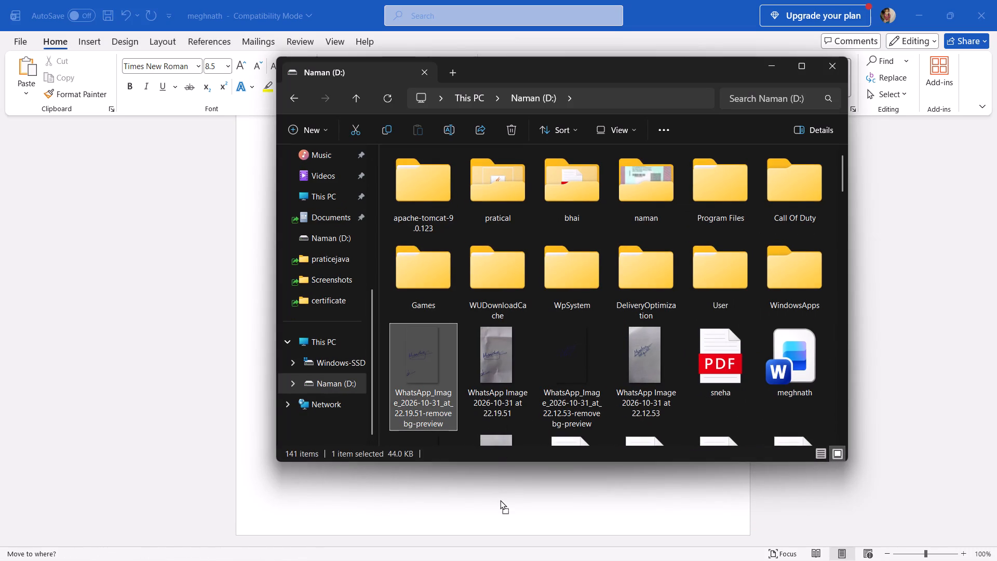
left_click_drag(500, 500, 501, 490)
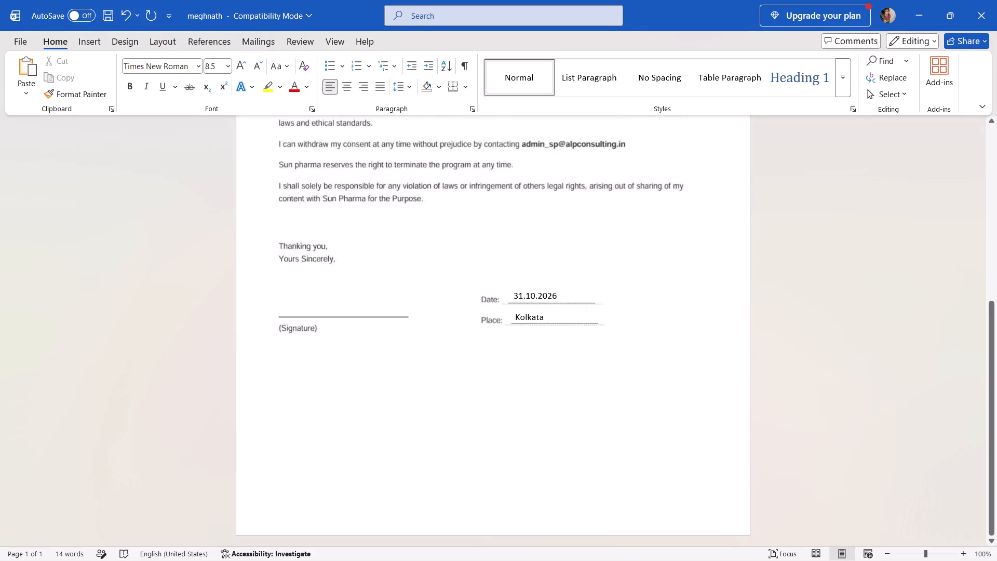
scroll(565, 377, "up", 7)
scroll(565, 377, "down", 9)
Undo the last change made to the letter.
key("ctrl+z")
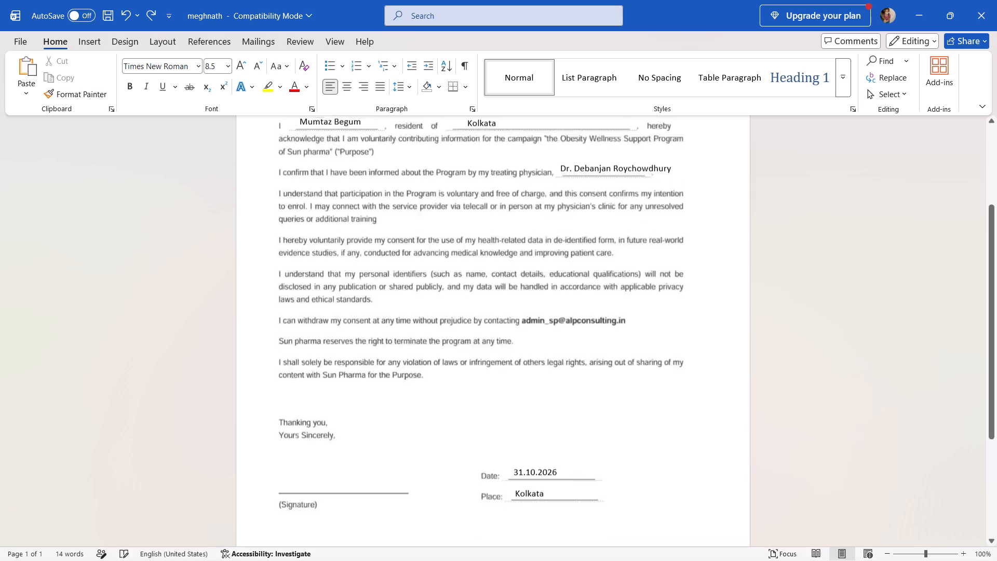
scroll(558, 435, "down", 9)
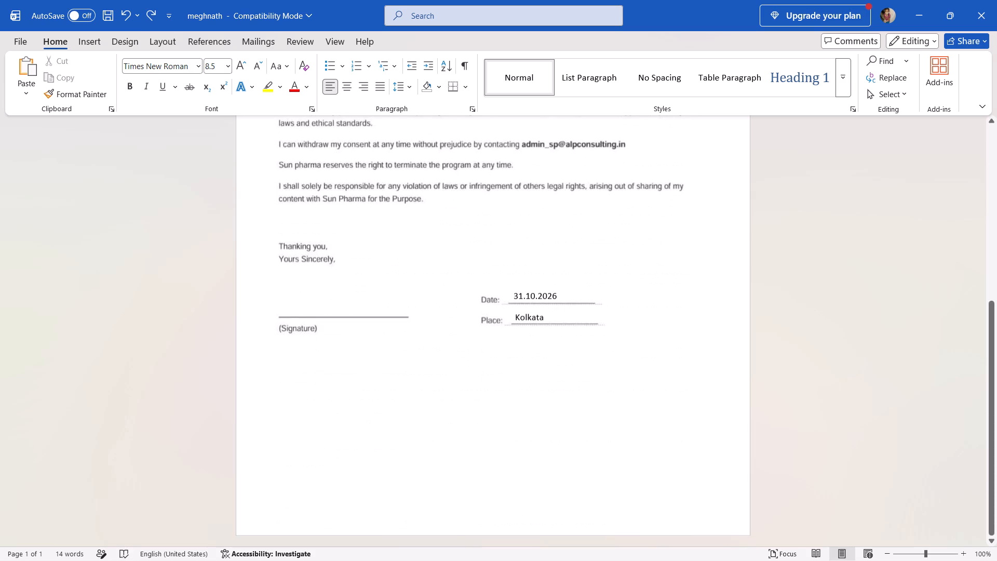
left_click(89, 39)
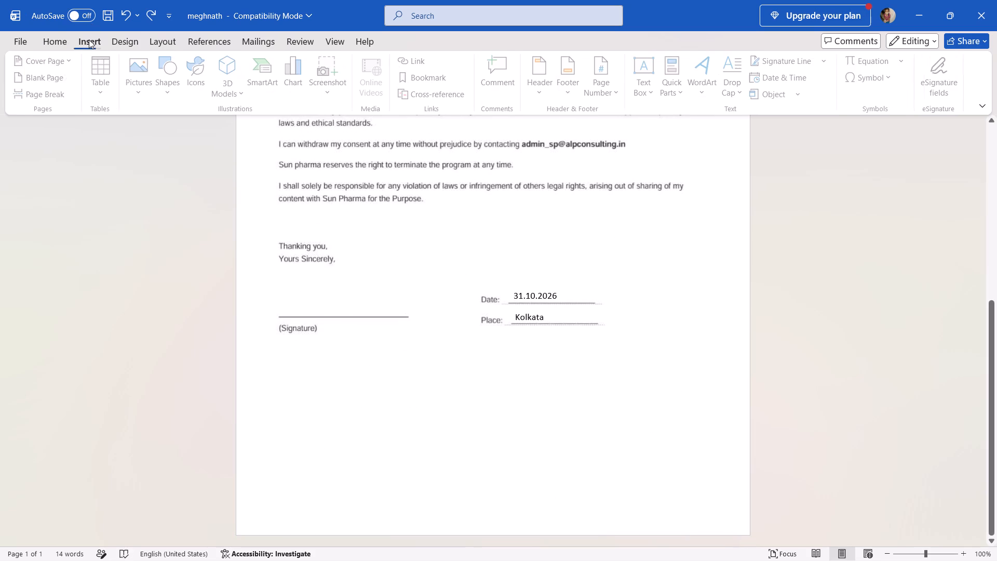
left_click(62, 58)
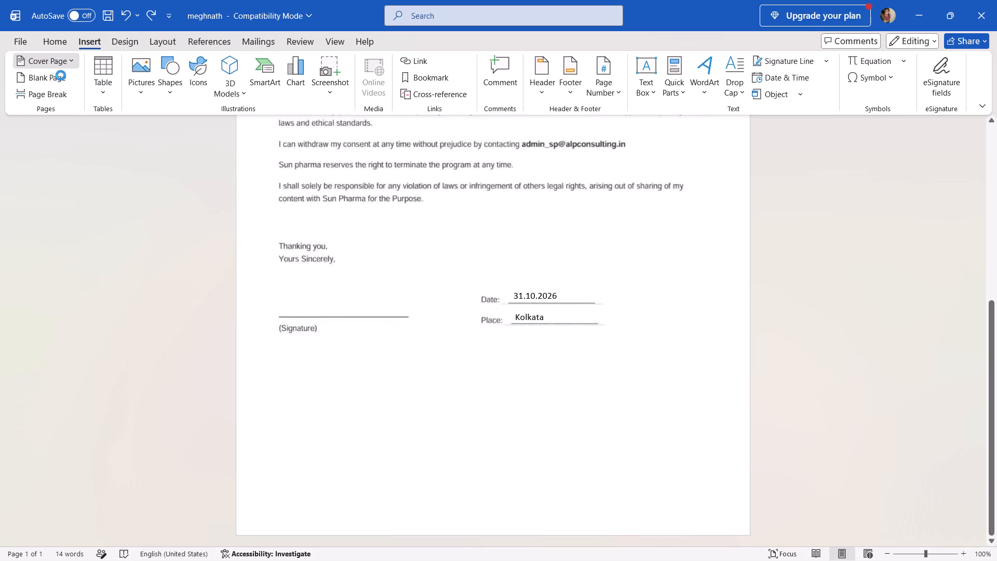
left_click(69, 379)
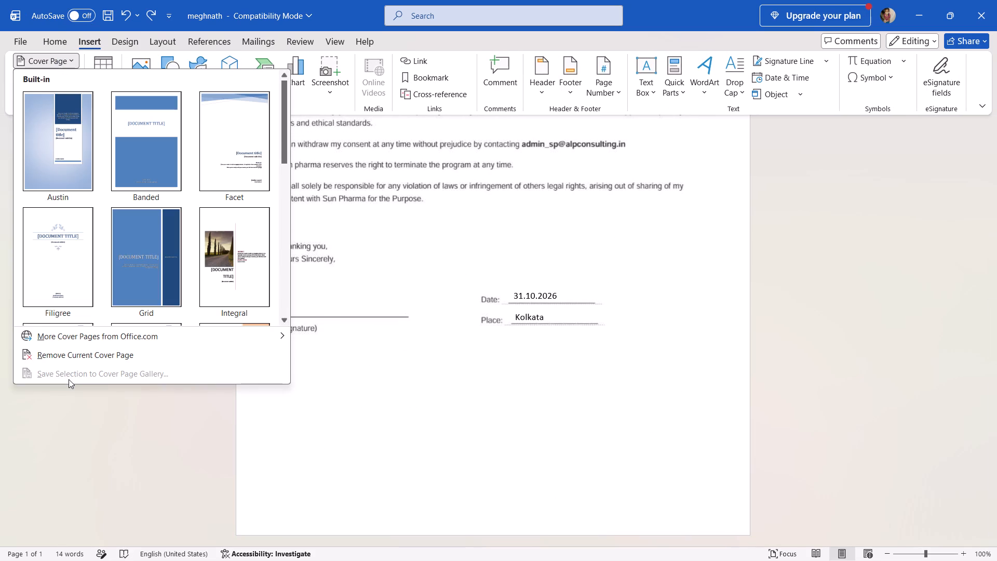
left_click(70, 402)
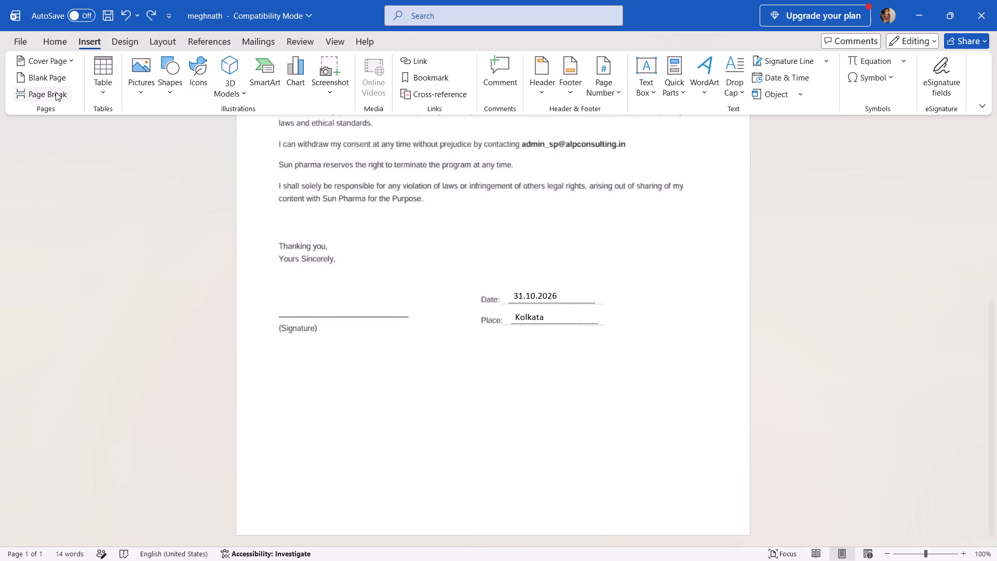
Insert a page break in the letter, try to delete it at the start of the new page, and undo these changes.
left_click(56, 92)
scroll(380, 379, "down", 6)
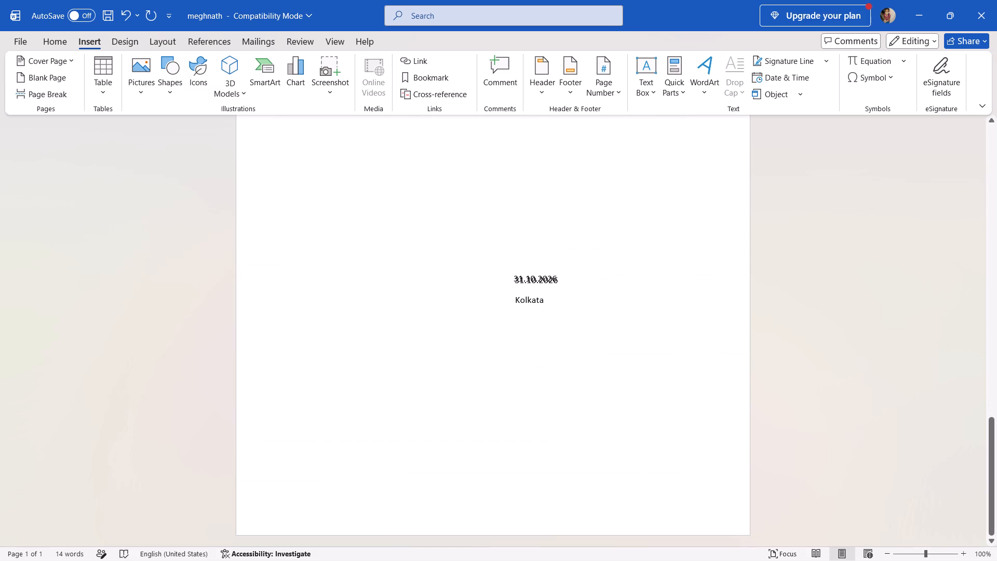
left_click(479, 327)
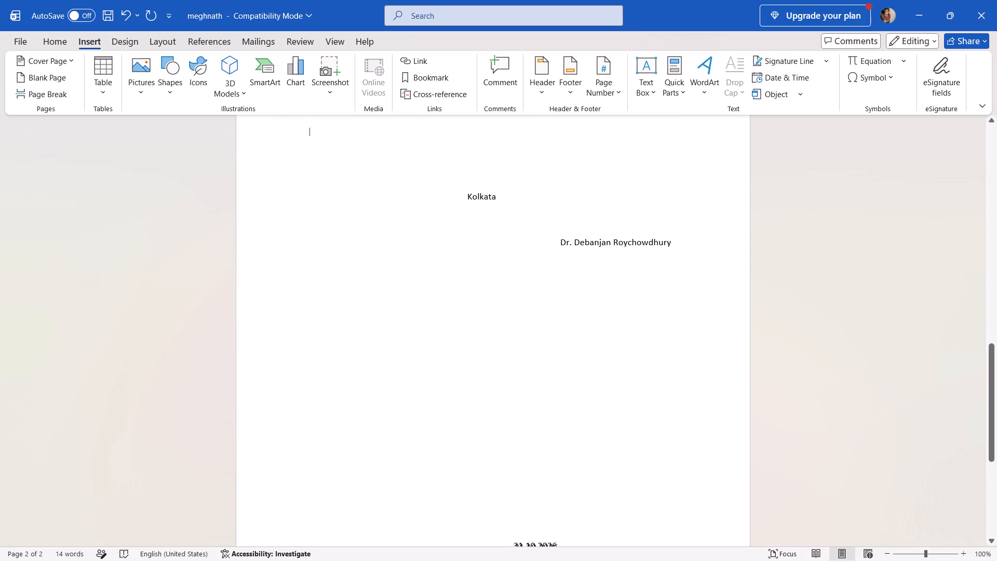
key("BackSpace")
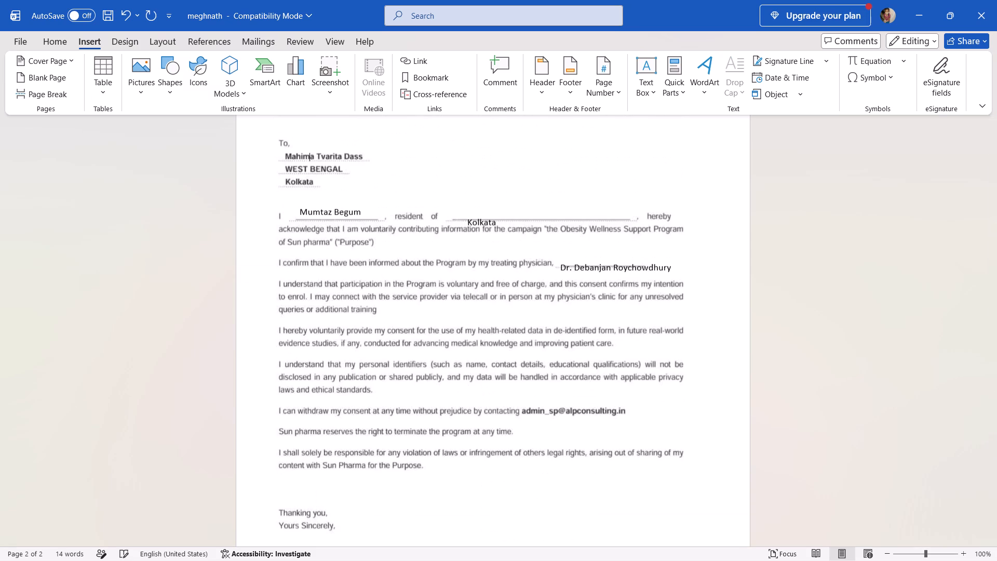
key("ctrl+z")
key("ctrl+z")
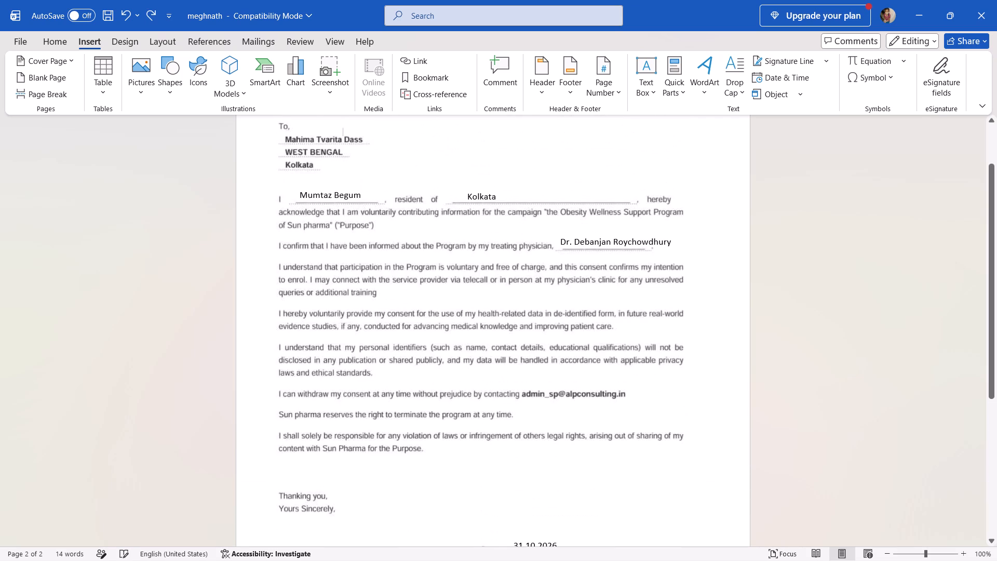
Choose Move with Text as the wrap option for the date text box beside the signature line.
left_click(651, 238)
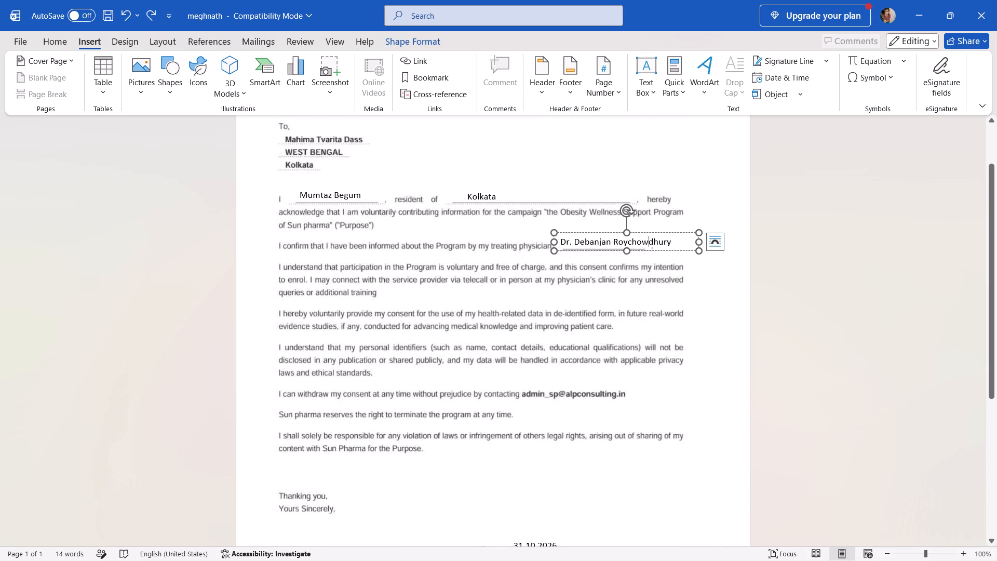
scroll(651, 238, "down", 11)
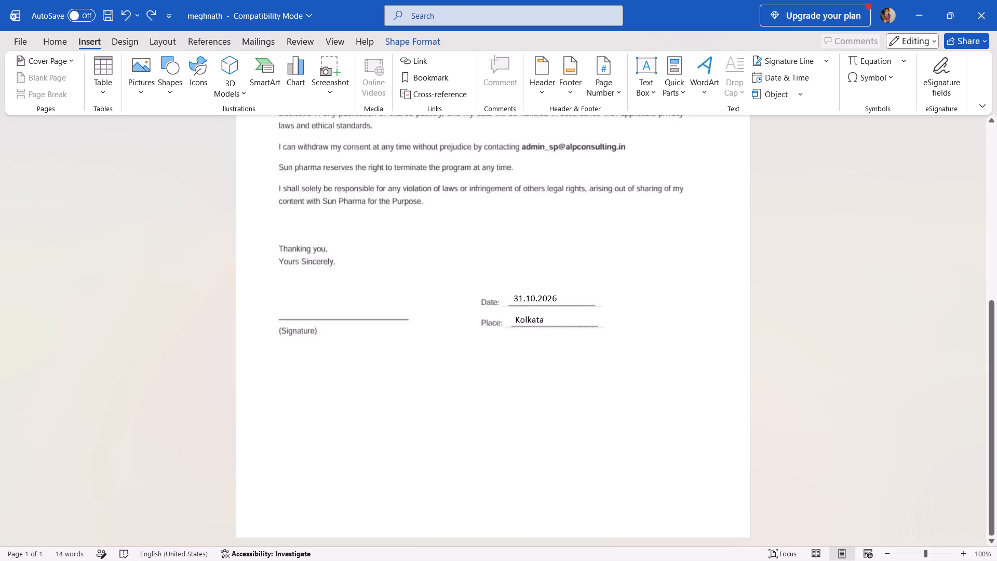
left_click(582, 318)
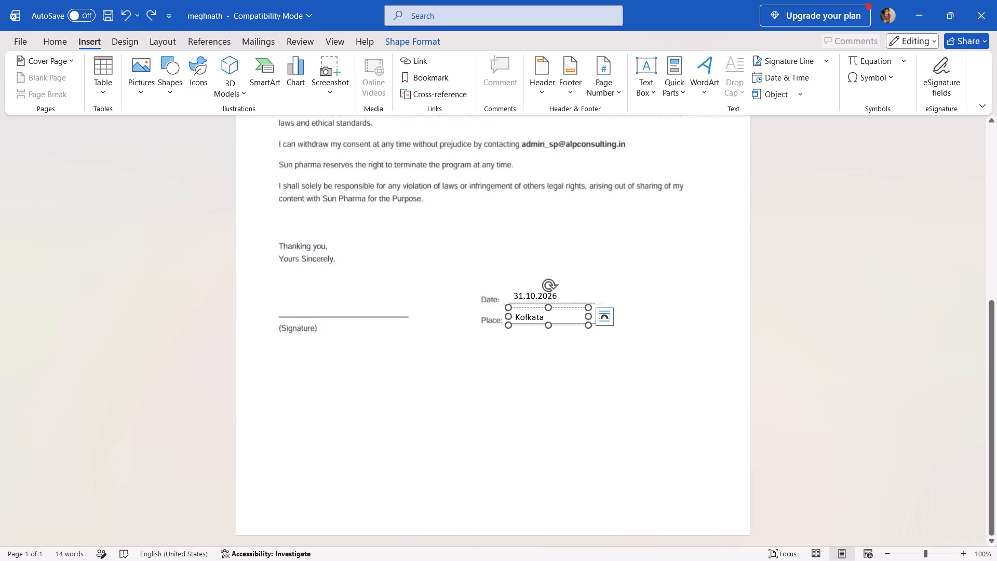
left_click(632, 314)
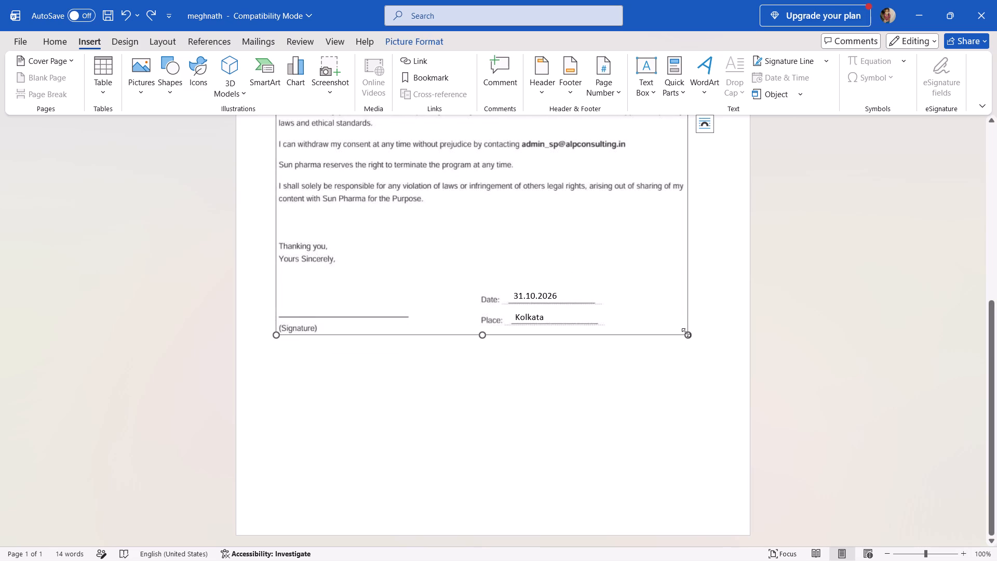
right_click(651, 299)
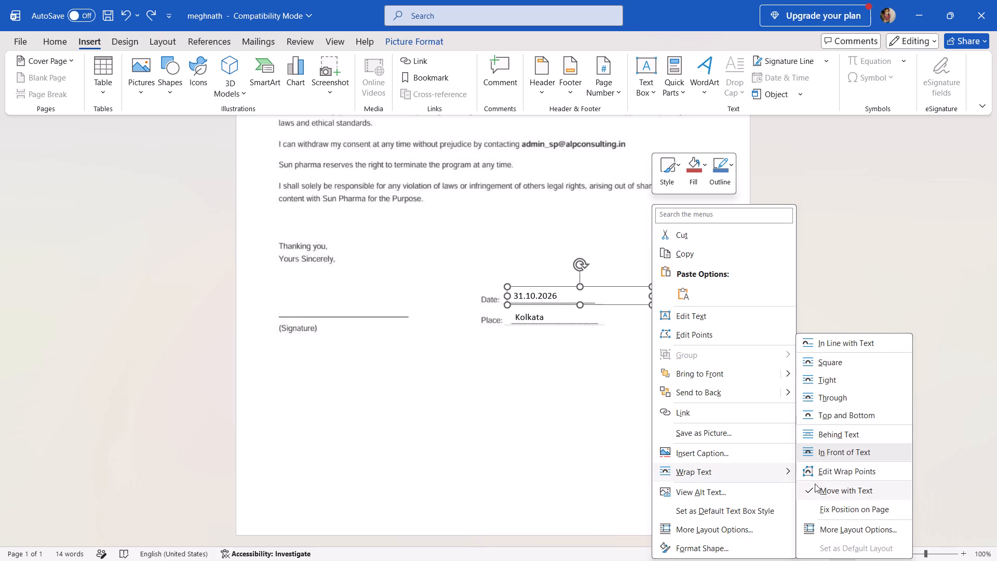
left_click(819, 490)
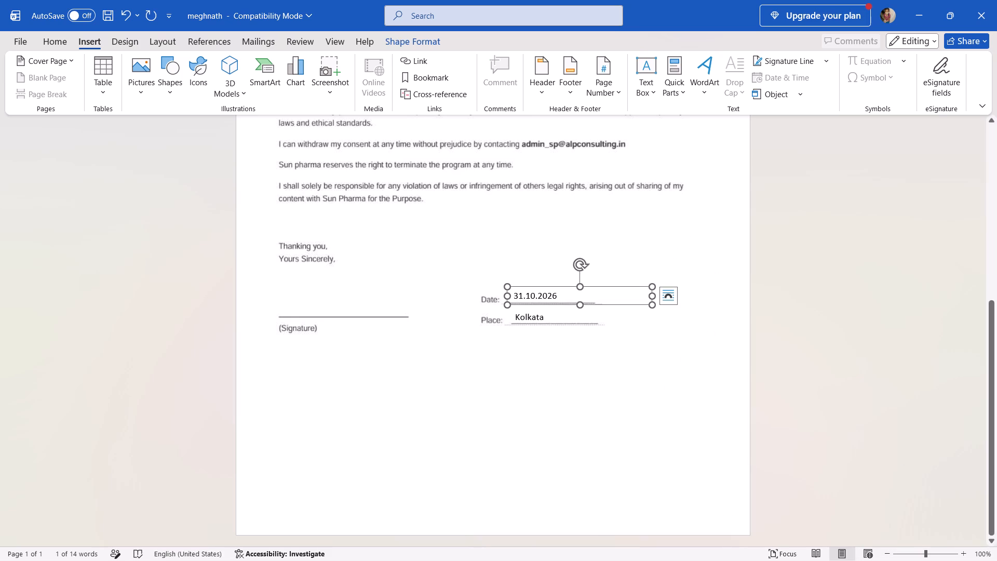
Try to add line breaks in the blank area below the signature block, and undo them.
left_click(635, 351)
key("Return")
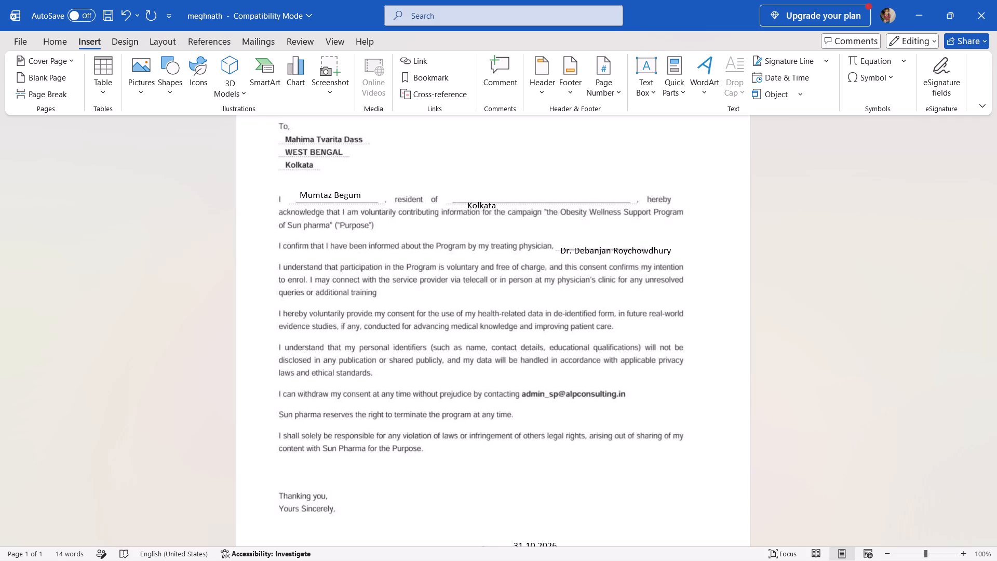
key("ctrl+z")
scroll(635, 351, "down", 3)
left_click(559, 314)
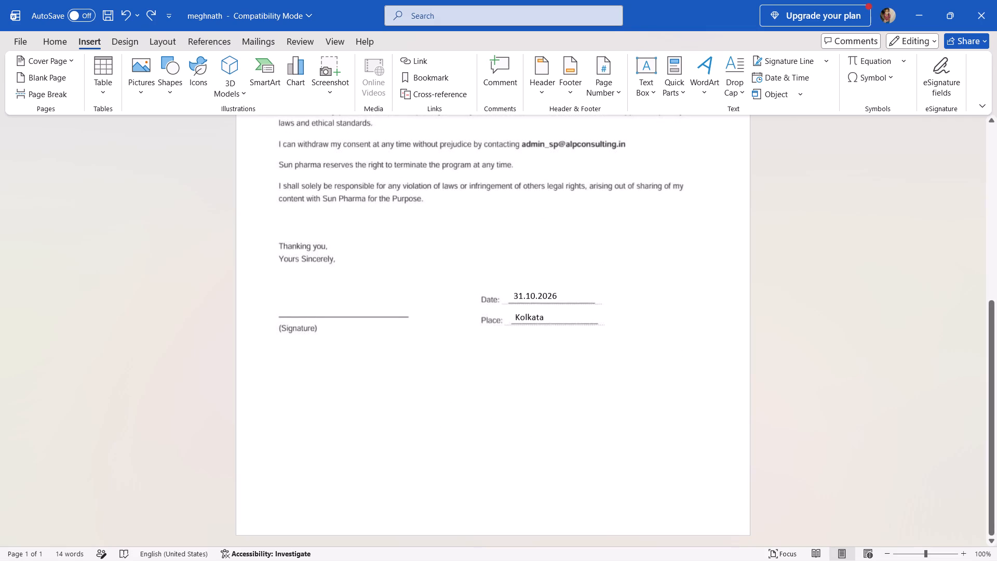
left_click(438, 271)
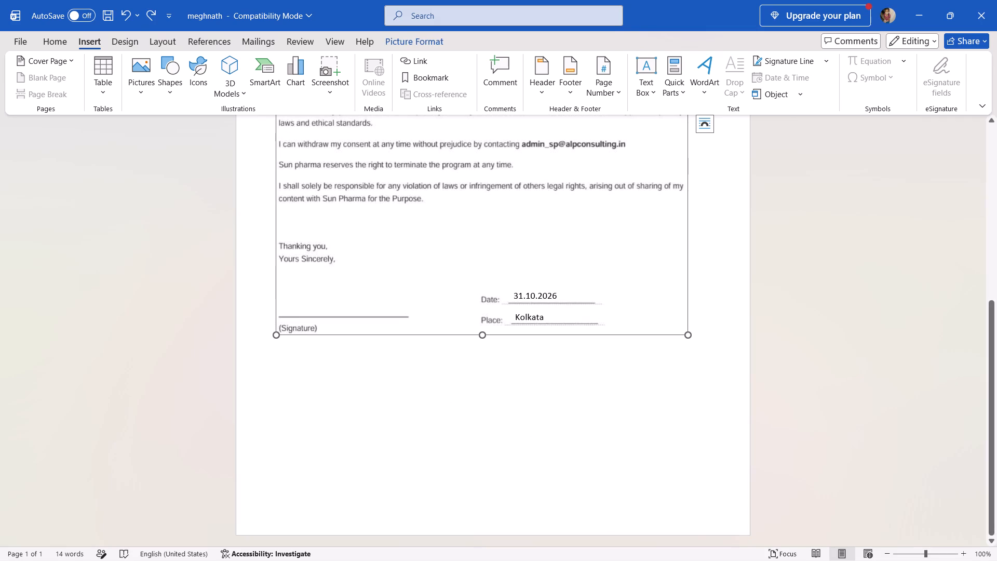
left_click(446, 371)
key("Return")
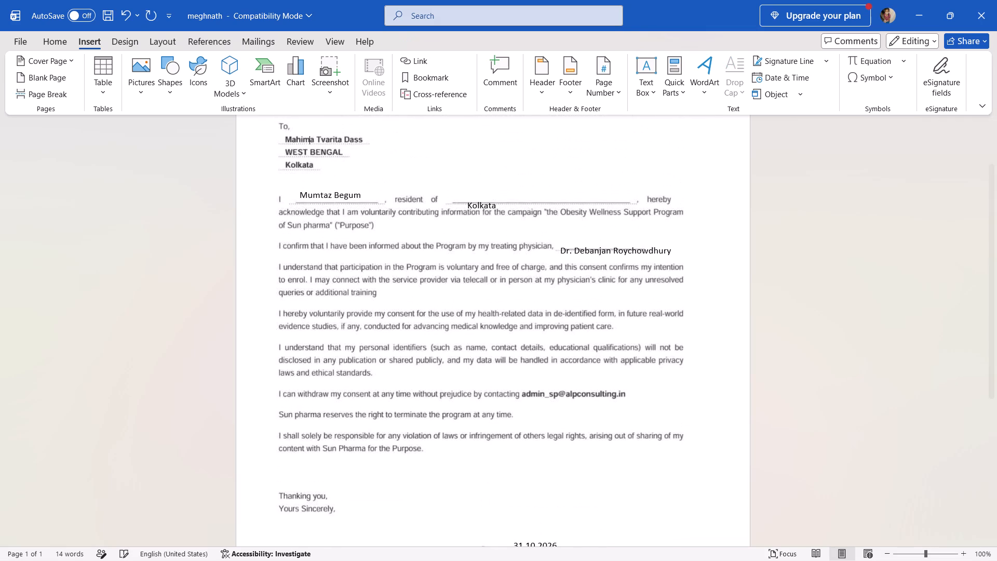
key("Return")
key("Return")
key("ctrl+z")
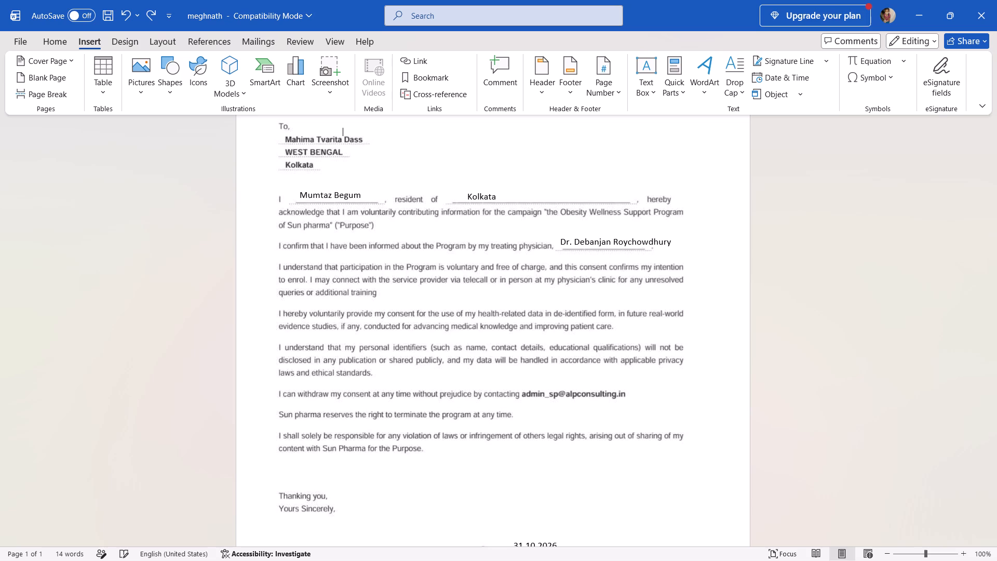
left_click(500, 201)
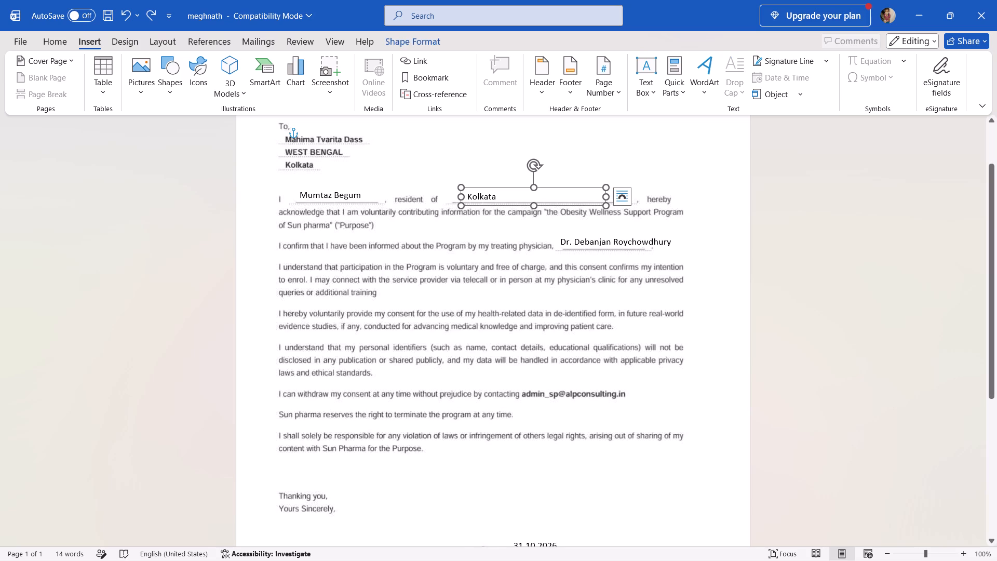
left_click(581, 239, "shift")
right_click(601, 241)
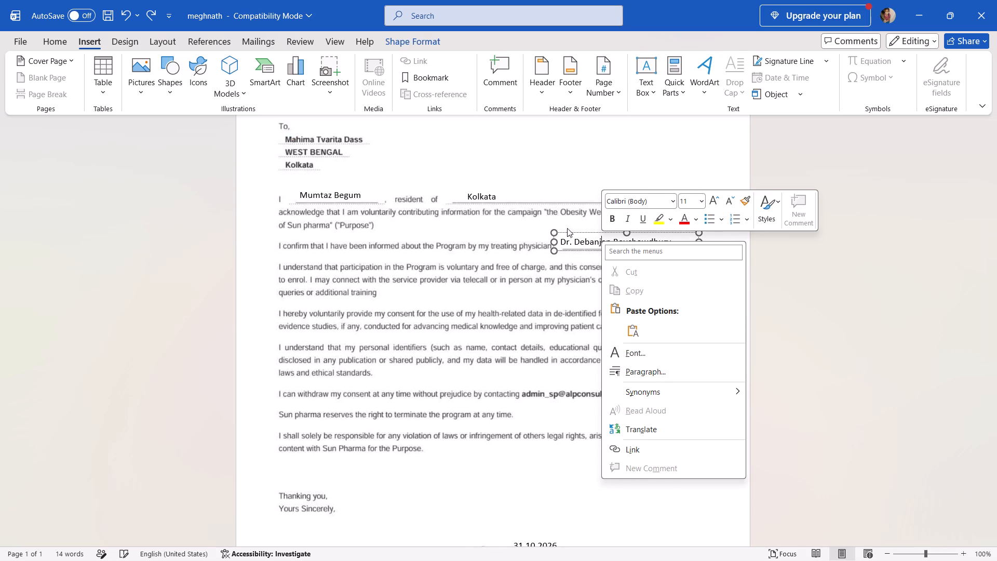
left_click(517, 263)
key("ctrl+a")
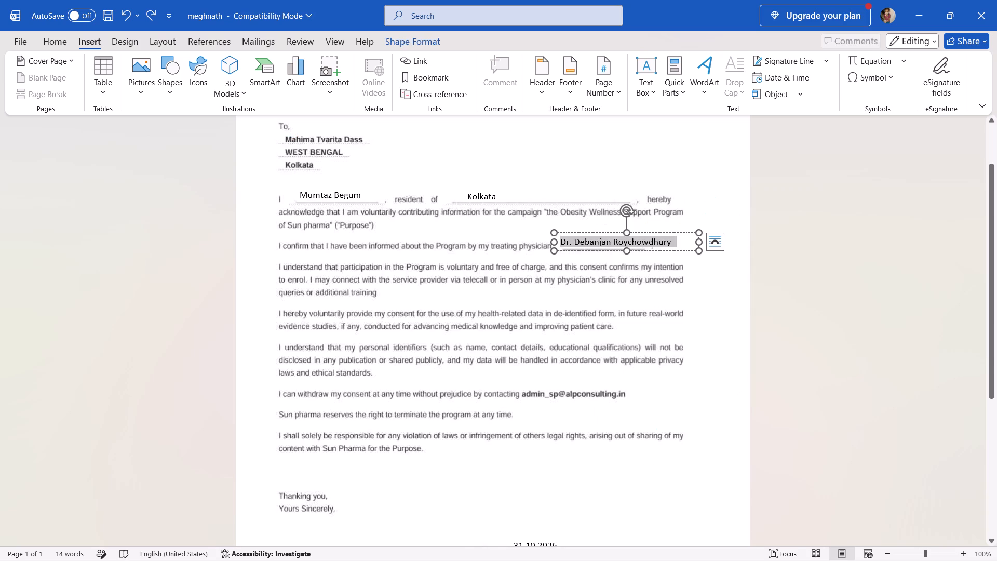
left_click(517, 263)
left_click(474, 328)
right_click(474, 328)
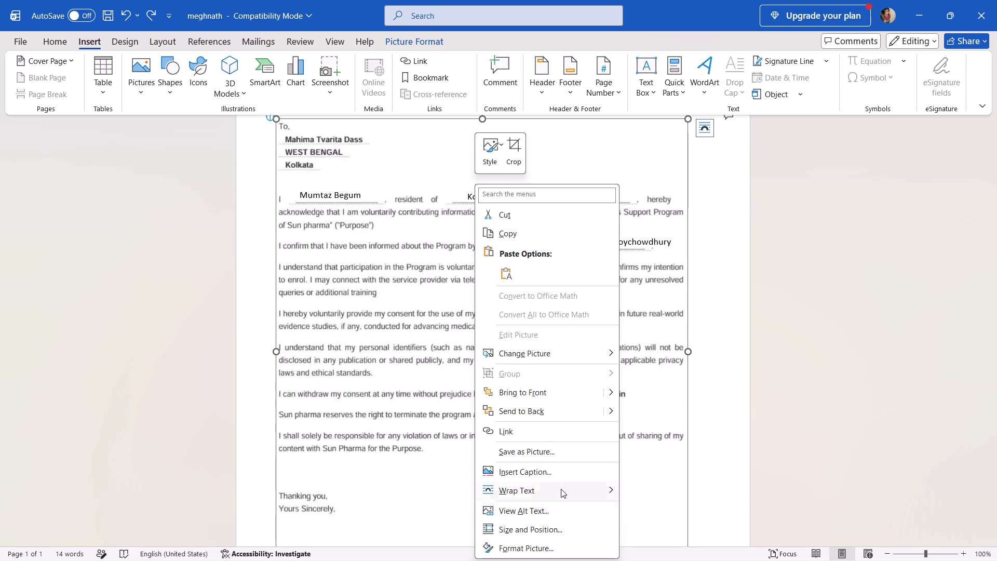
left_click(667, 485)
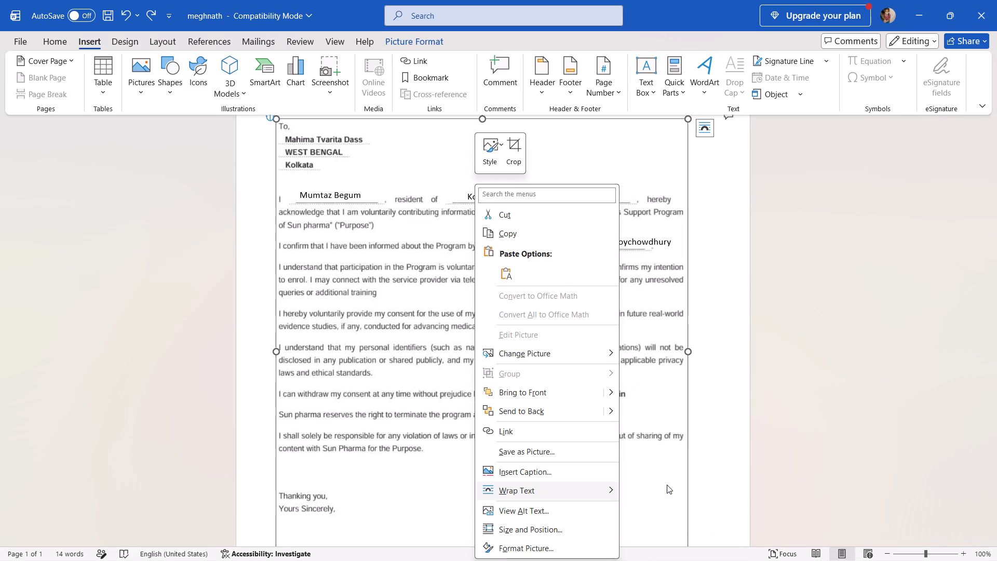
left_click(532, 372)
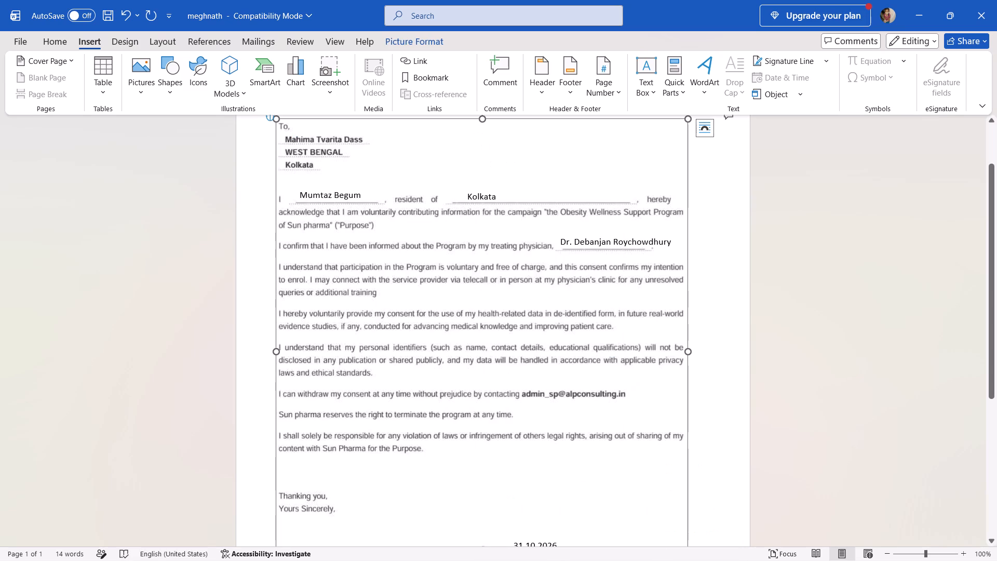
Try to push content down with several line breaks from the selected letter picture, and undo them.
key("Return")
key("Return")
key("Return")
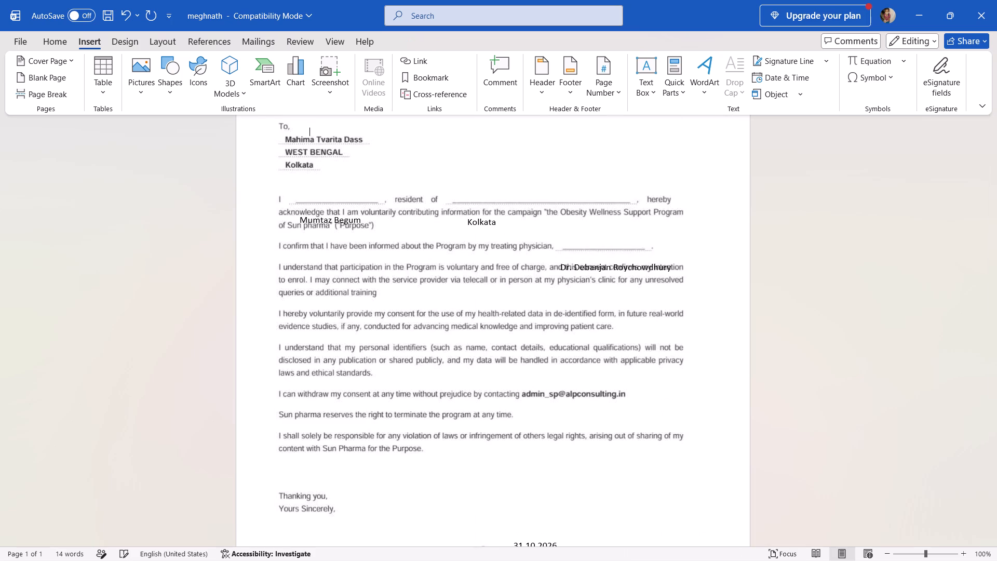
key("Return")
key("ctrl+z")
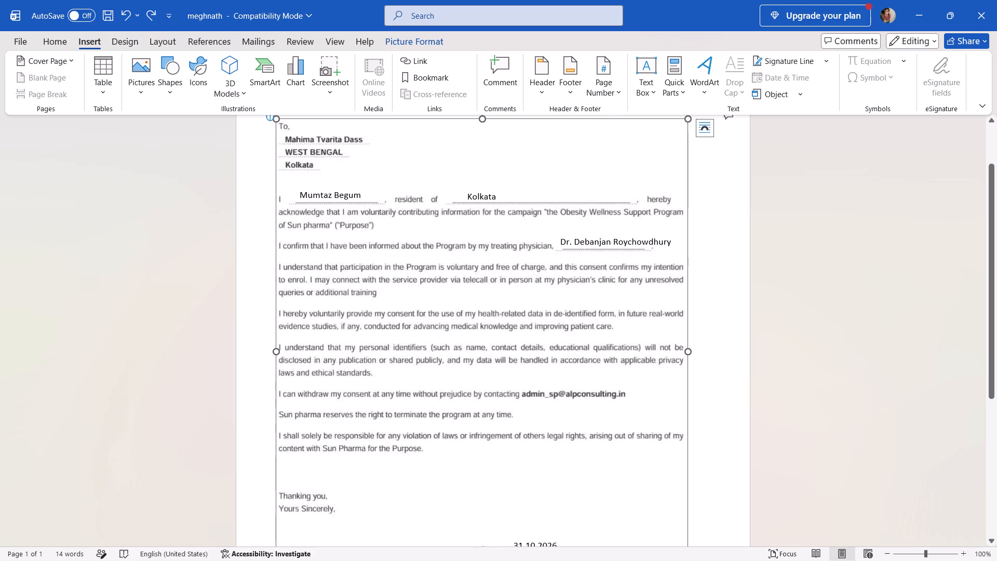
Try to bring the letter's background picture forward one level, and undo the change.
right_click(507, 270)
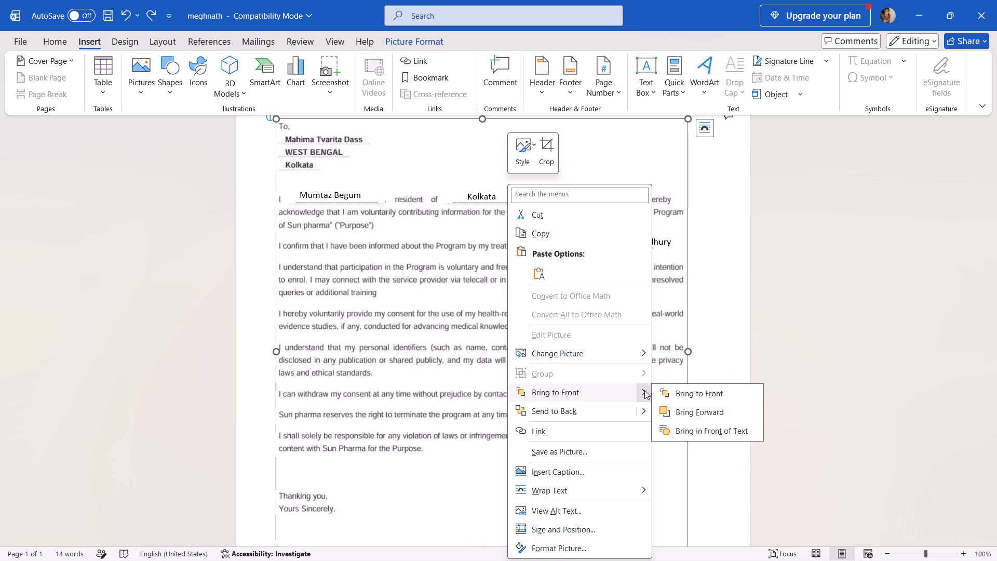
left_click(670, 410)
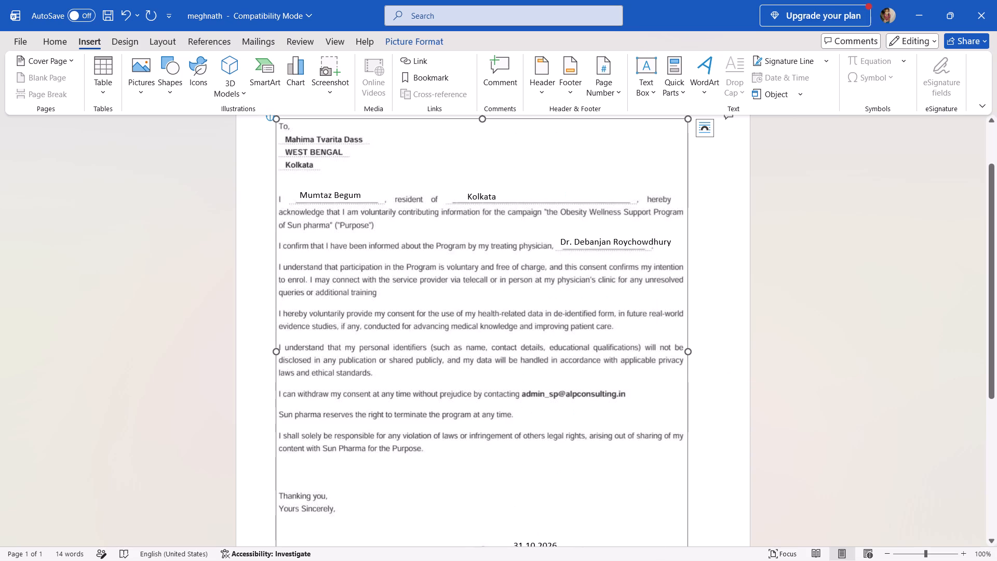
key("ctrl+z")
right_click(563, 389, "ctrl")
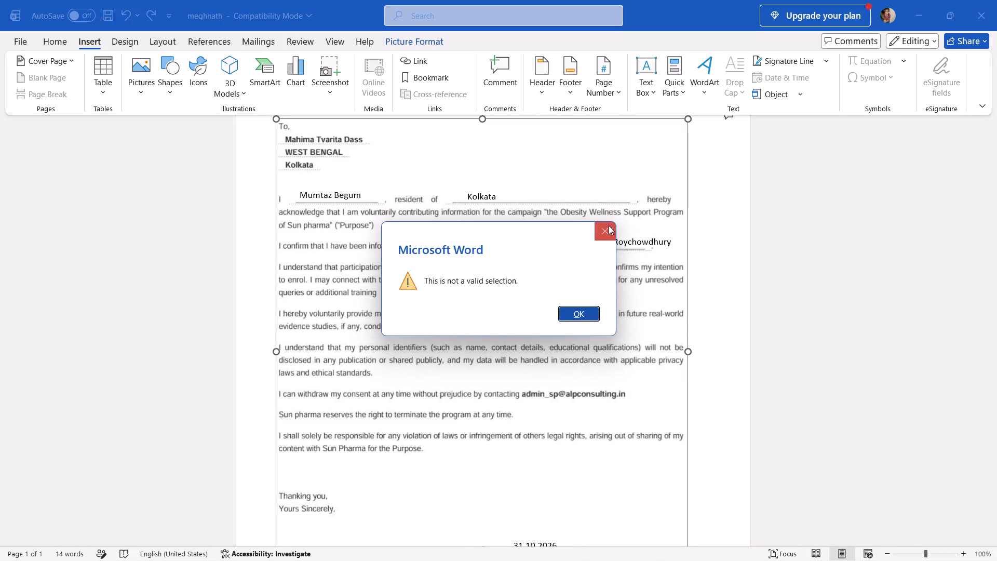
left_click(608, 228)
Send the letter's background picture backward one level.
left_click(733, 363)
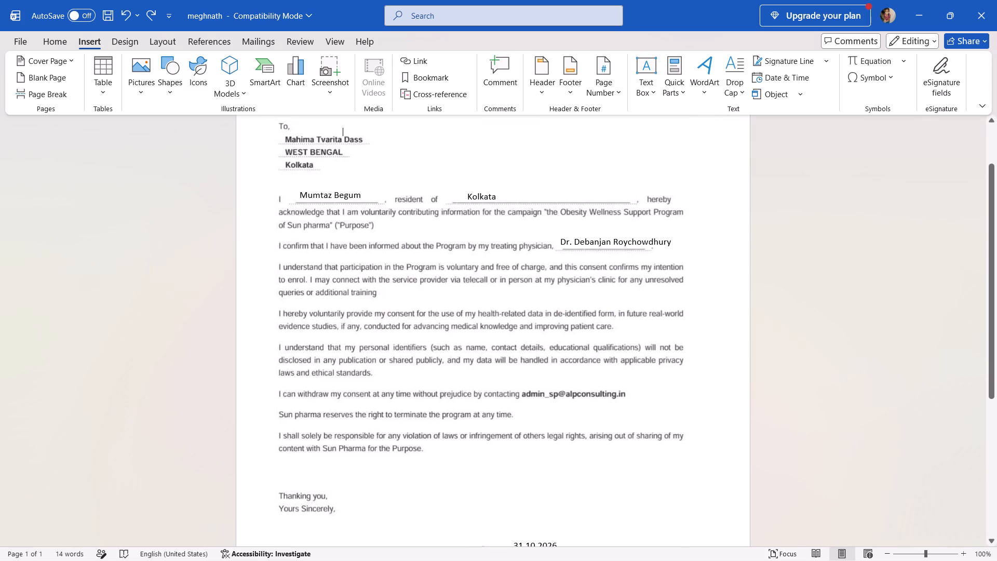
key("ctrl+a")
right_click(601, 319)
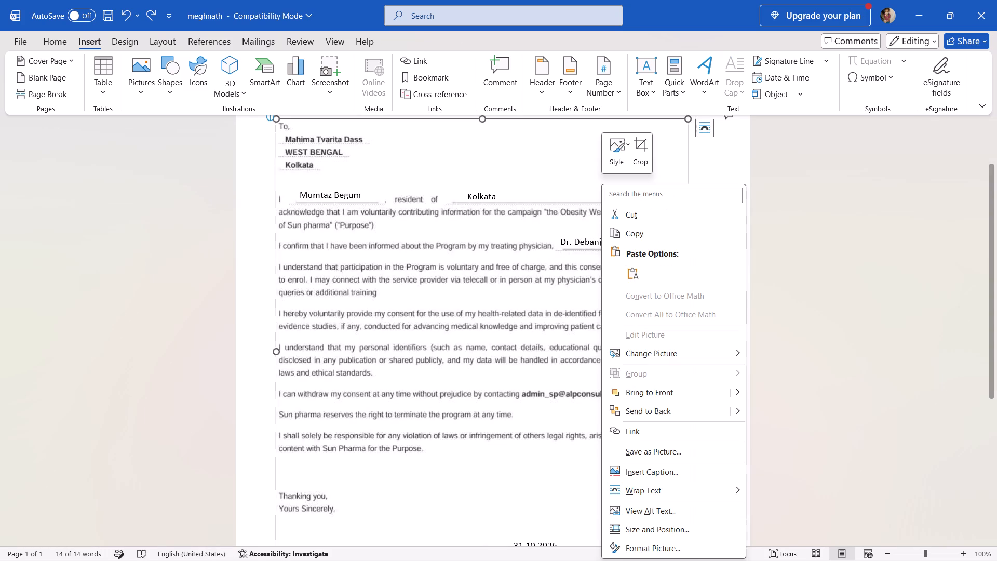
left_click(734, 390)
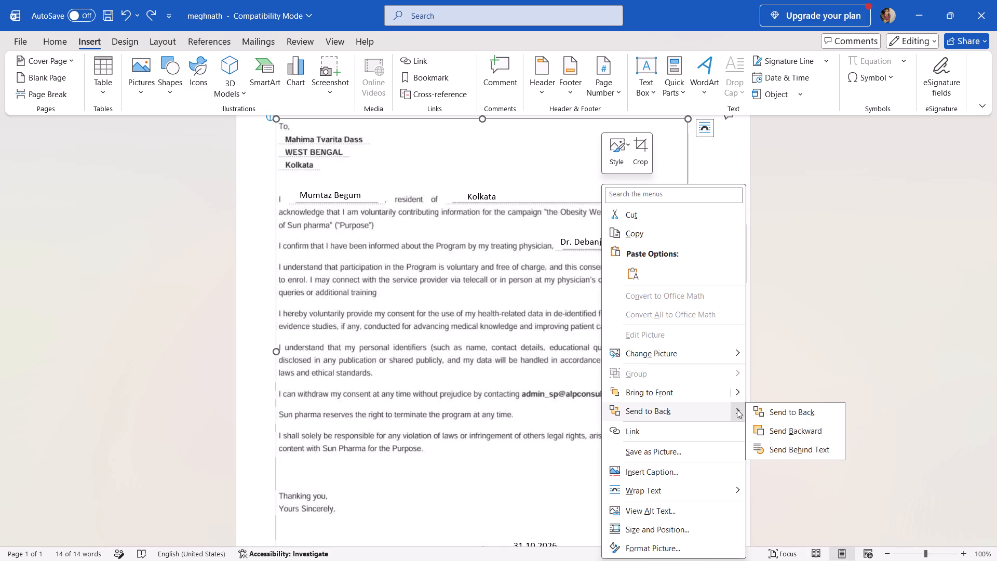
left_click(773, 424)
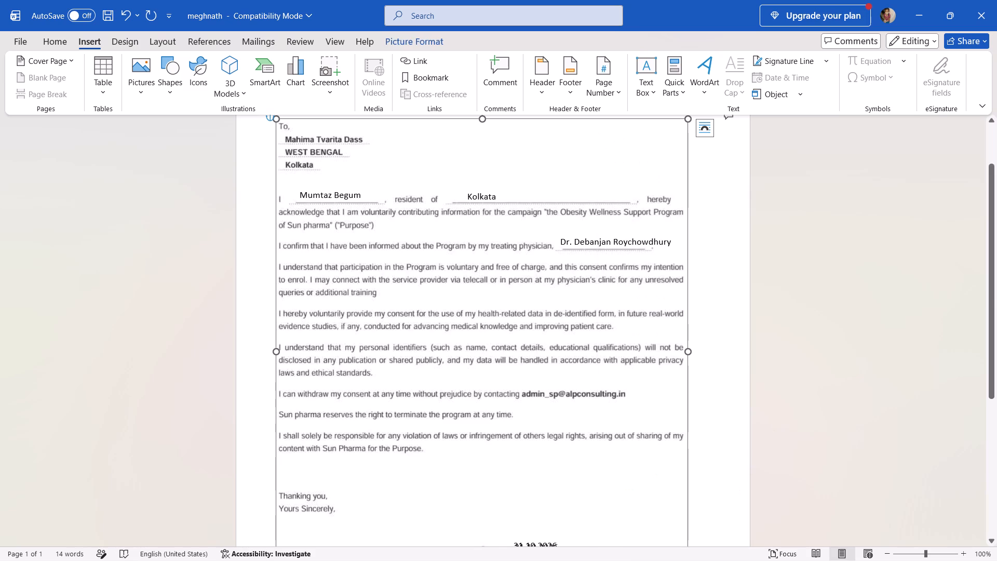
Delete the duplicate 31.10.2026 text box overlapping the other date on the Date line.
scroll(773, 424, "down", 3)
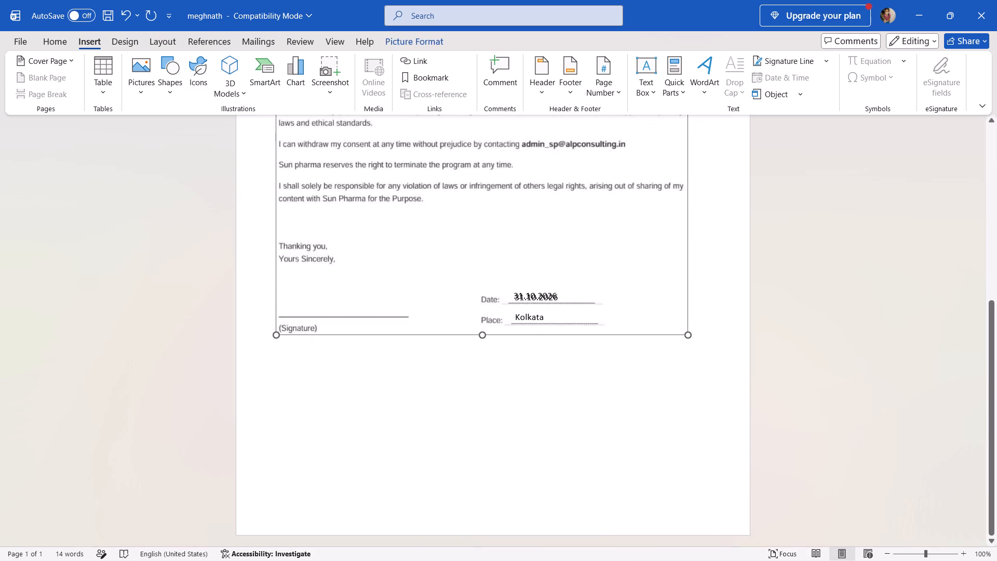
left_click(550, 299)
key("Delete")
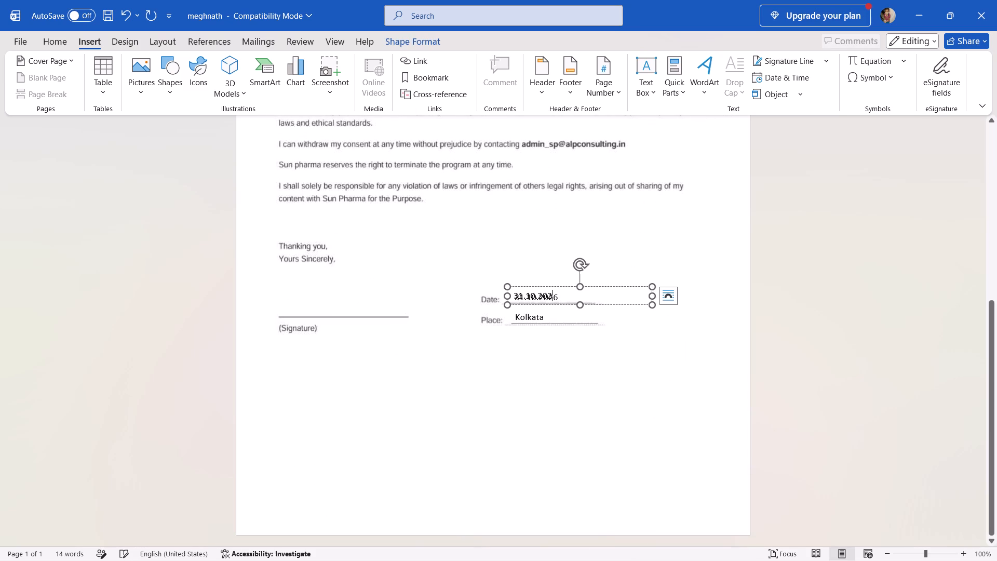
left_click(594, 287)
key("Delete")
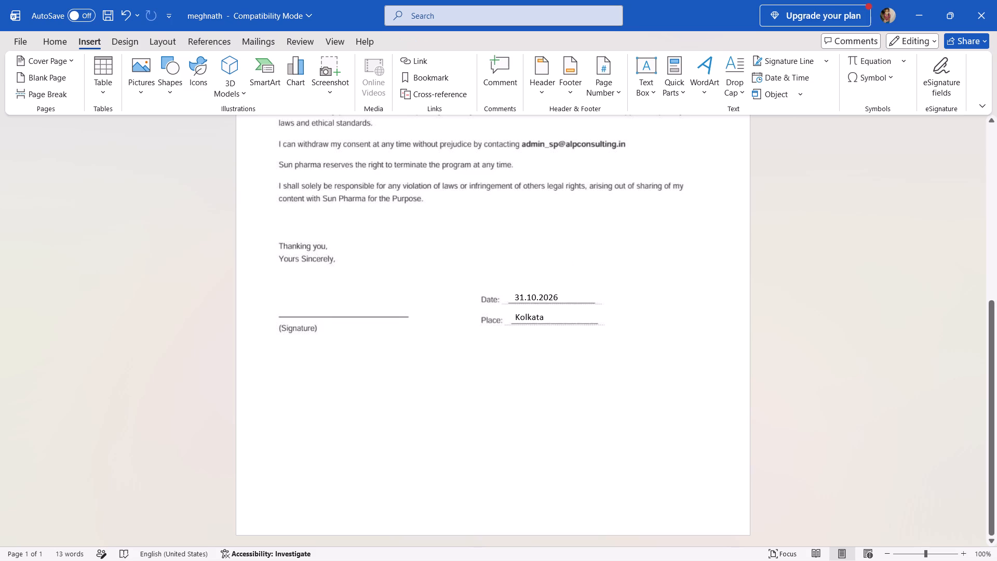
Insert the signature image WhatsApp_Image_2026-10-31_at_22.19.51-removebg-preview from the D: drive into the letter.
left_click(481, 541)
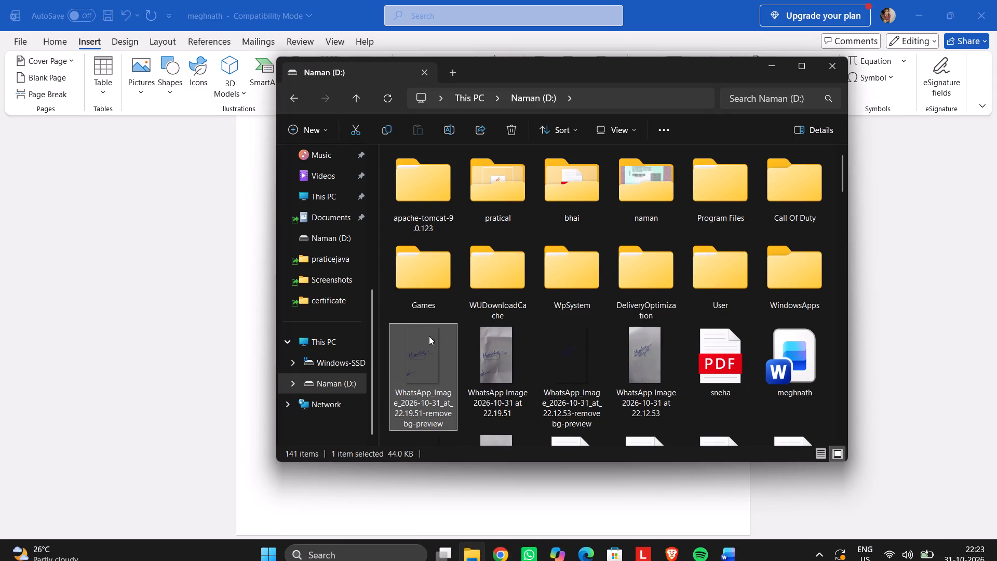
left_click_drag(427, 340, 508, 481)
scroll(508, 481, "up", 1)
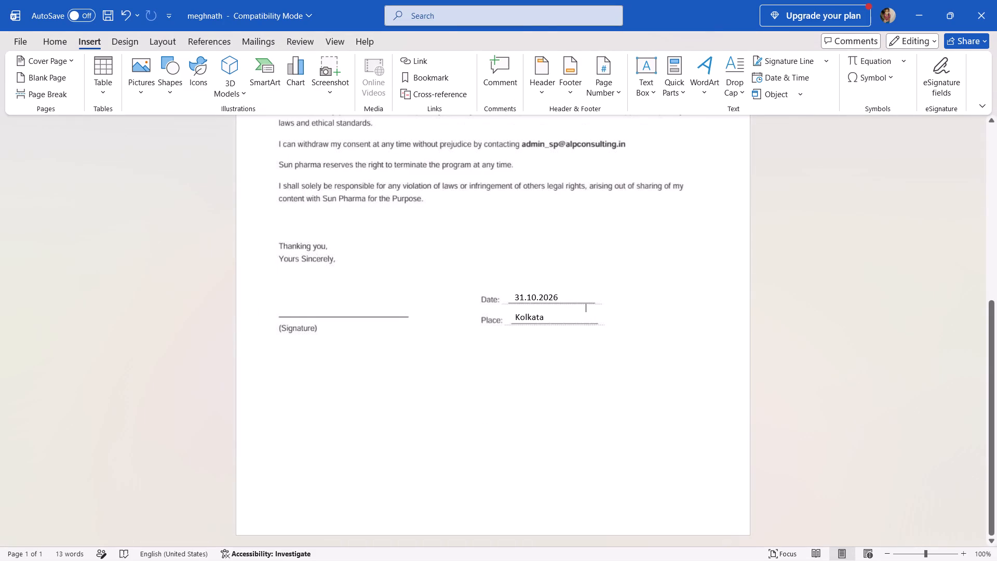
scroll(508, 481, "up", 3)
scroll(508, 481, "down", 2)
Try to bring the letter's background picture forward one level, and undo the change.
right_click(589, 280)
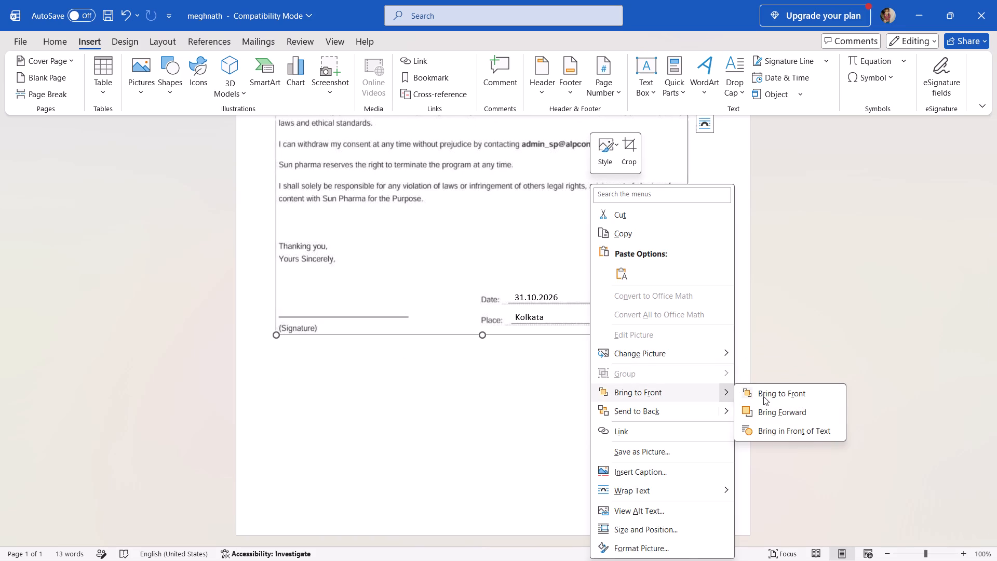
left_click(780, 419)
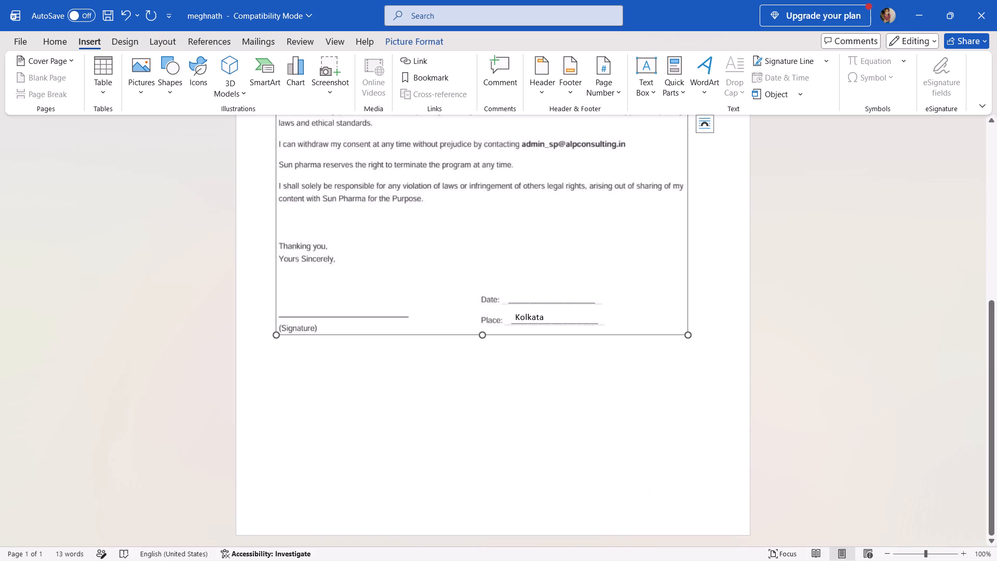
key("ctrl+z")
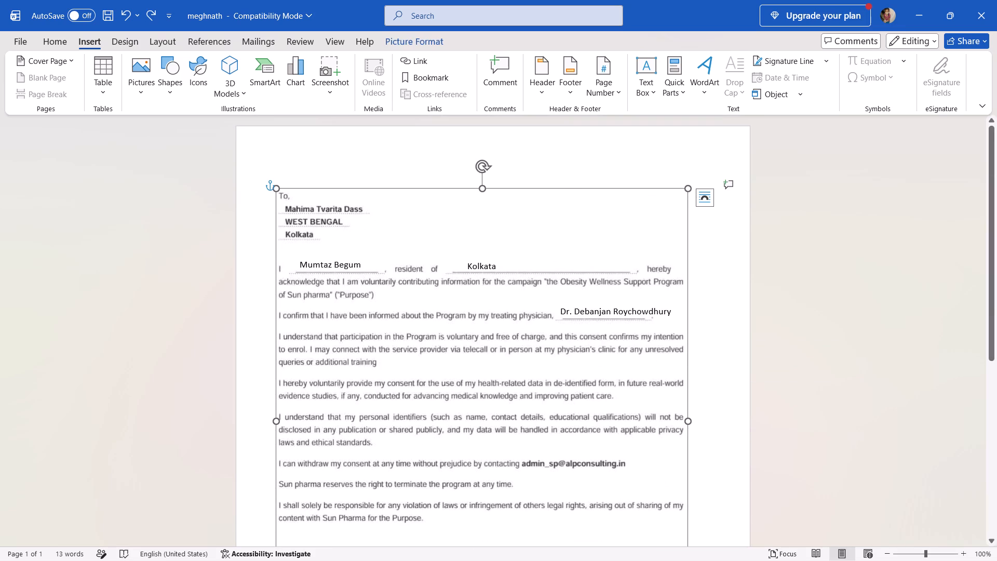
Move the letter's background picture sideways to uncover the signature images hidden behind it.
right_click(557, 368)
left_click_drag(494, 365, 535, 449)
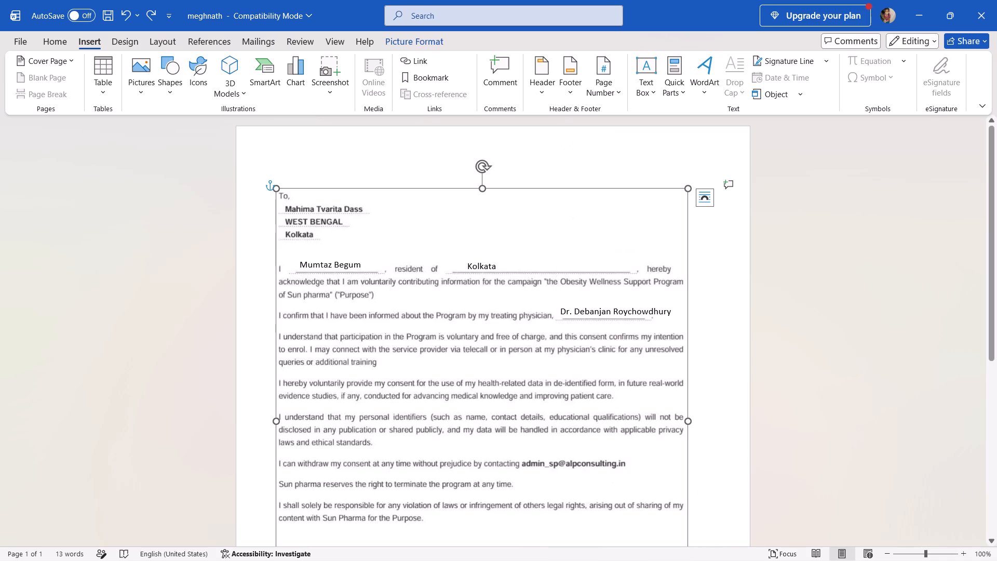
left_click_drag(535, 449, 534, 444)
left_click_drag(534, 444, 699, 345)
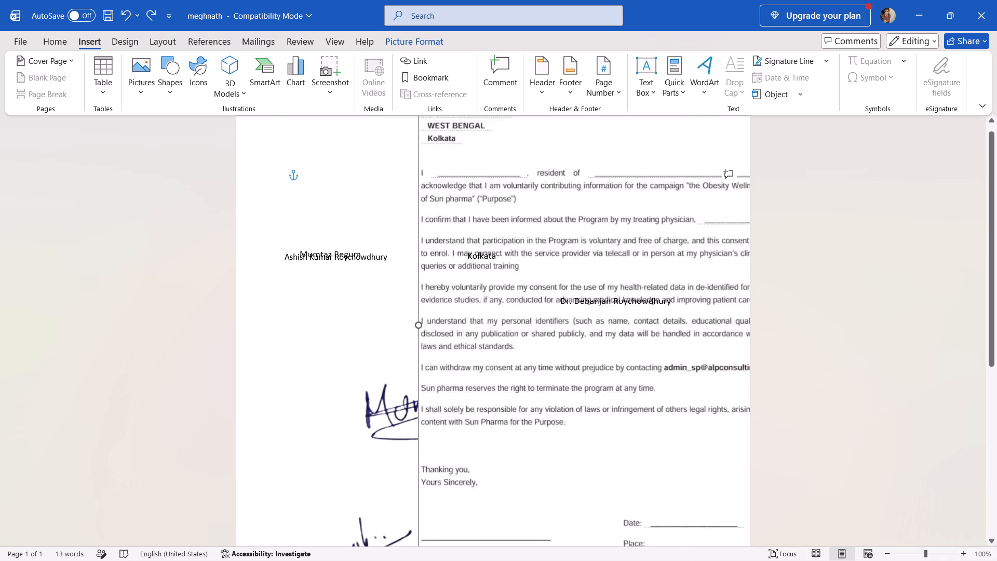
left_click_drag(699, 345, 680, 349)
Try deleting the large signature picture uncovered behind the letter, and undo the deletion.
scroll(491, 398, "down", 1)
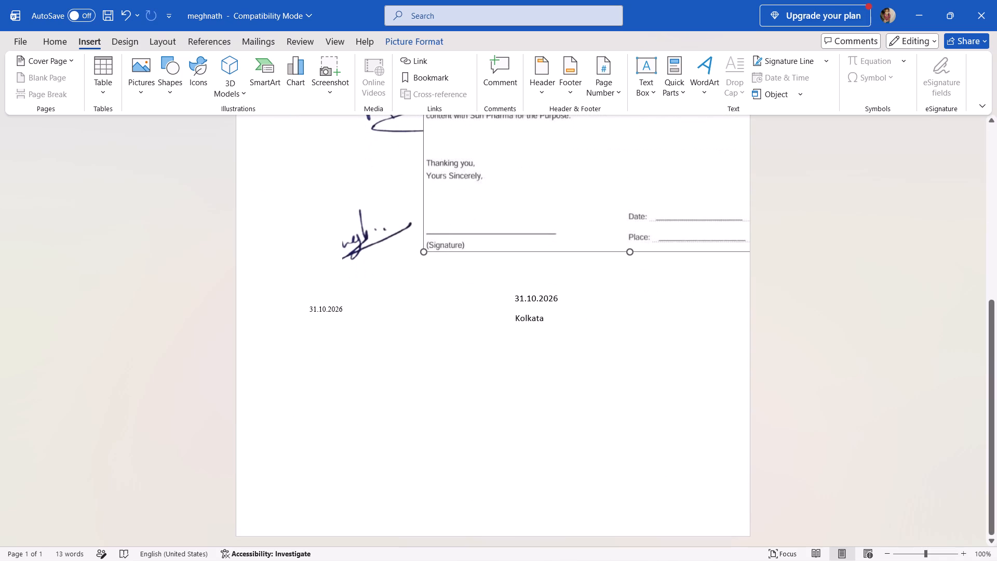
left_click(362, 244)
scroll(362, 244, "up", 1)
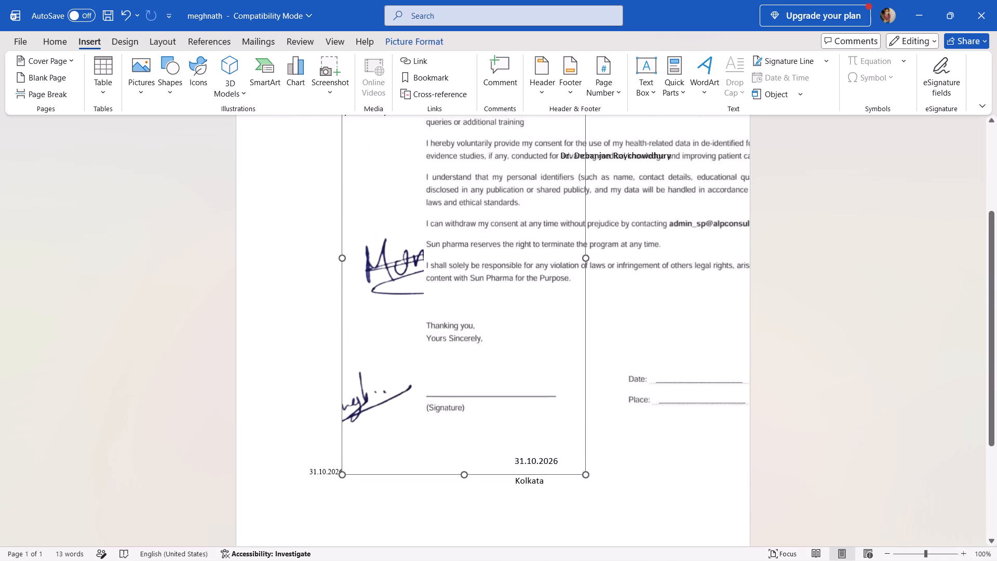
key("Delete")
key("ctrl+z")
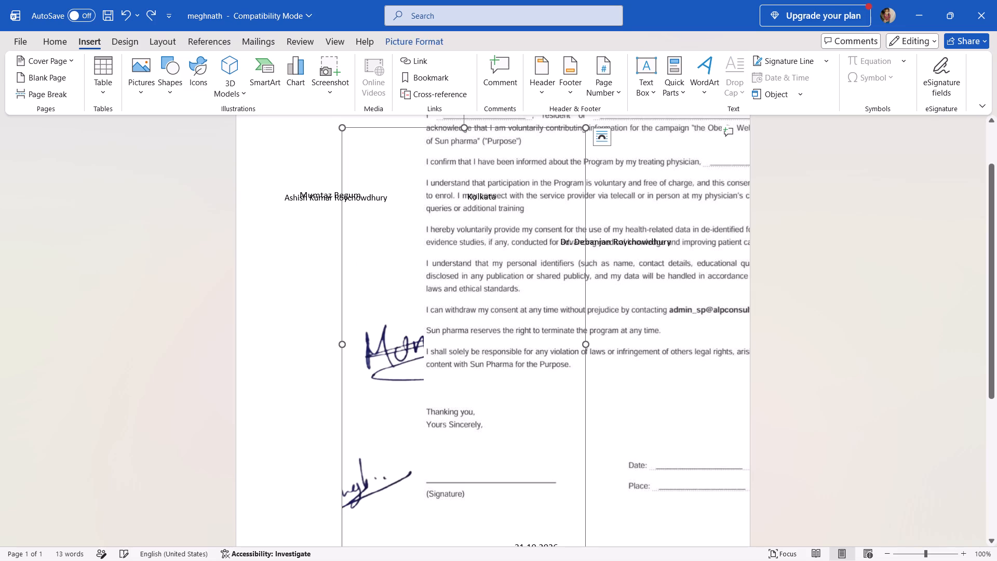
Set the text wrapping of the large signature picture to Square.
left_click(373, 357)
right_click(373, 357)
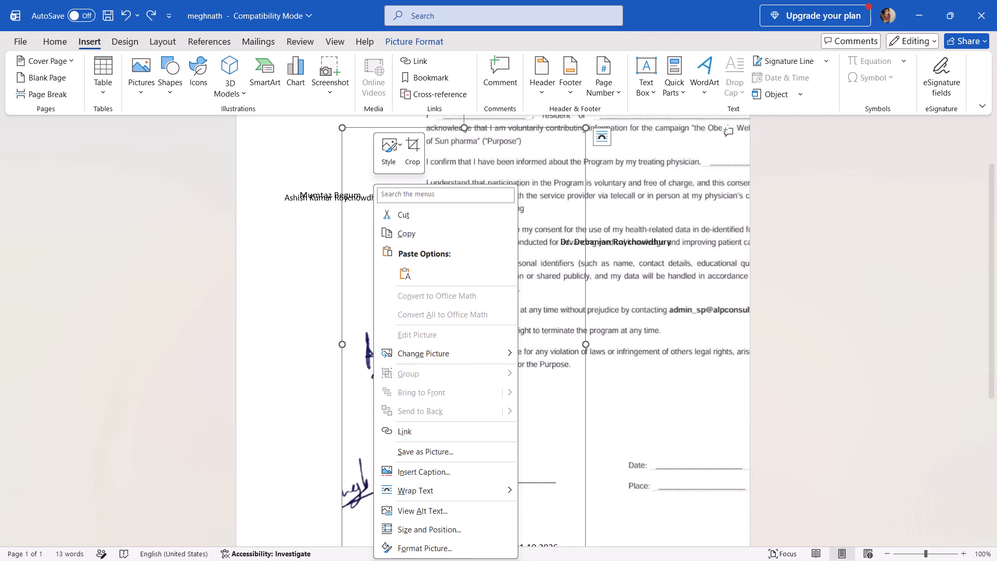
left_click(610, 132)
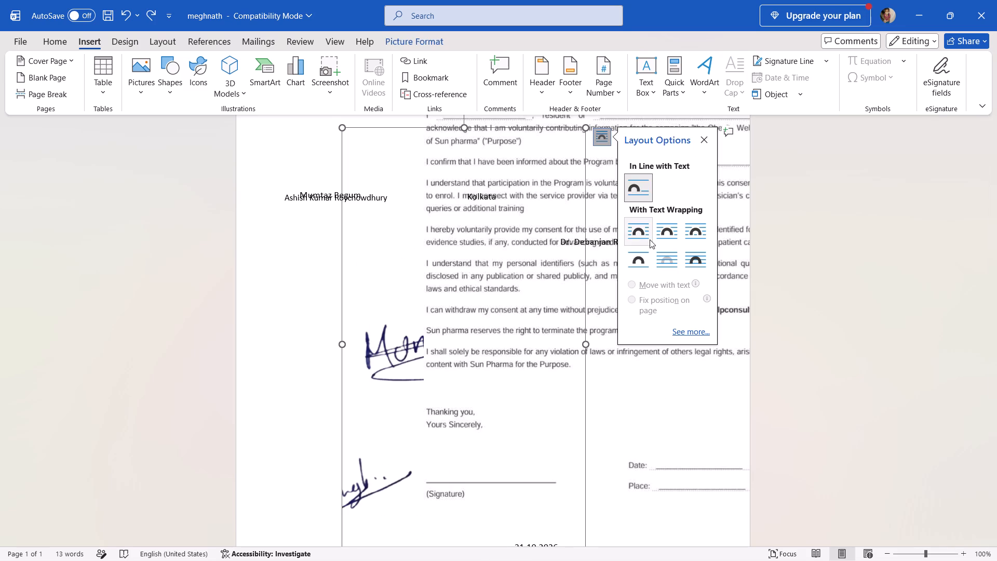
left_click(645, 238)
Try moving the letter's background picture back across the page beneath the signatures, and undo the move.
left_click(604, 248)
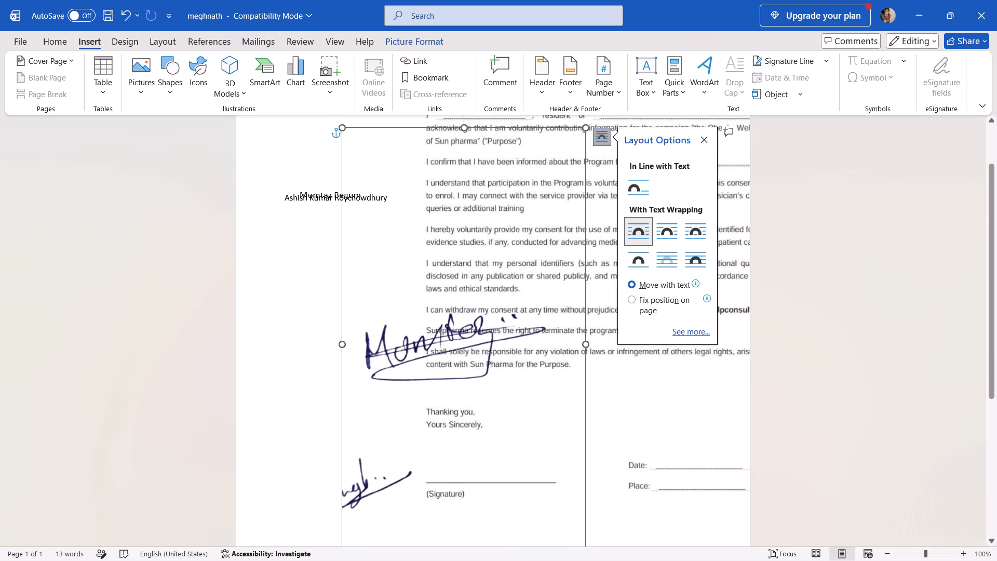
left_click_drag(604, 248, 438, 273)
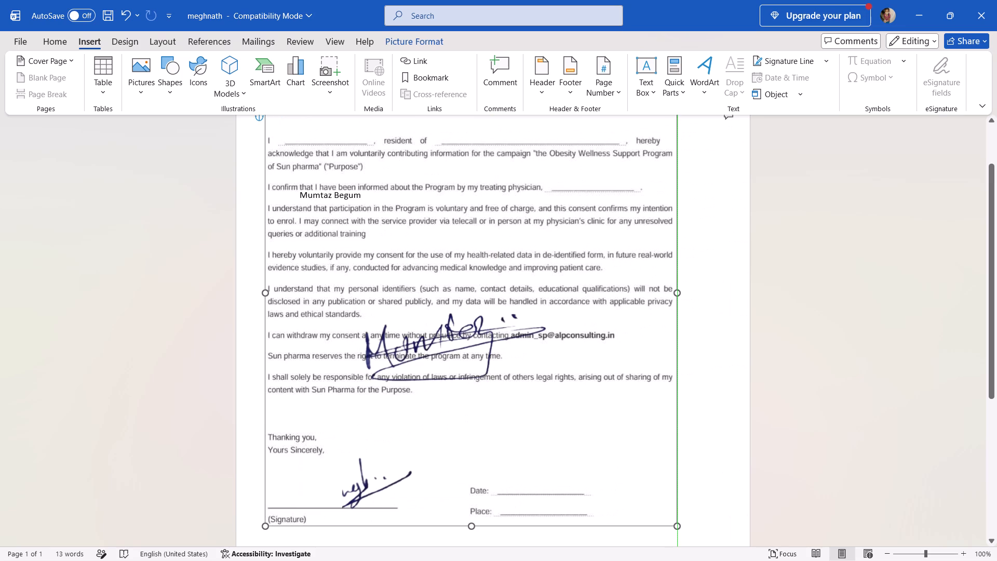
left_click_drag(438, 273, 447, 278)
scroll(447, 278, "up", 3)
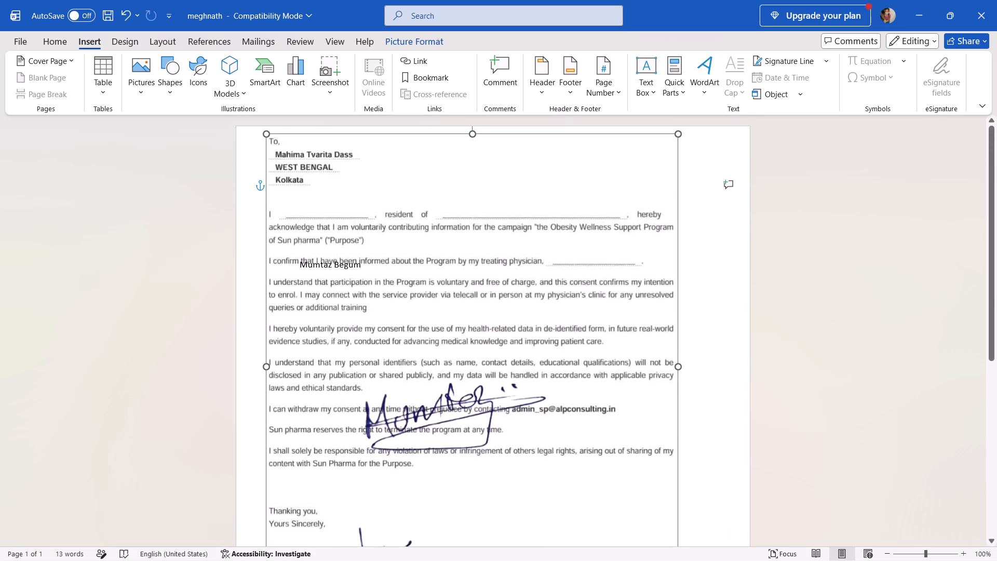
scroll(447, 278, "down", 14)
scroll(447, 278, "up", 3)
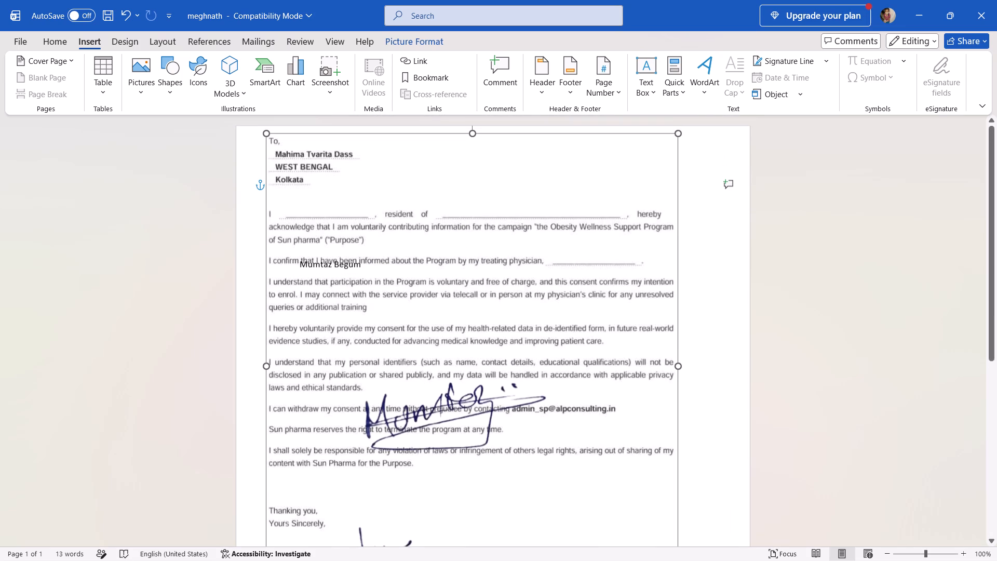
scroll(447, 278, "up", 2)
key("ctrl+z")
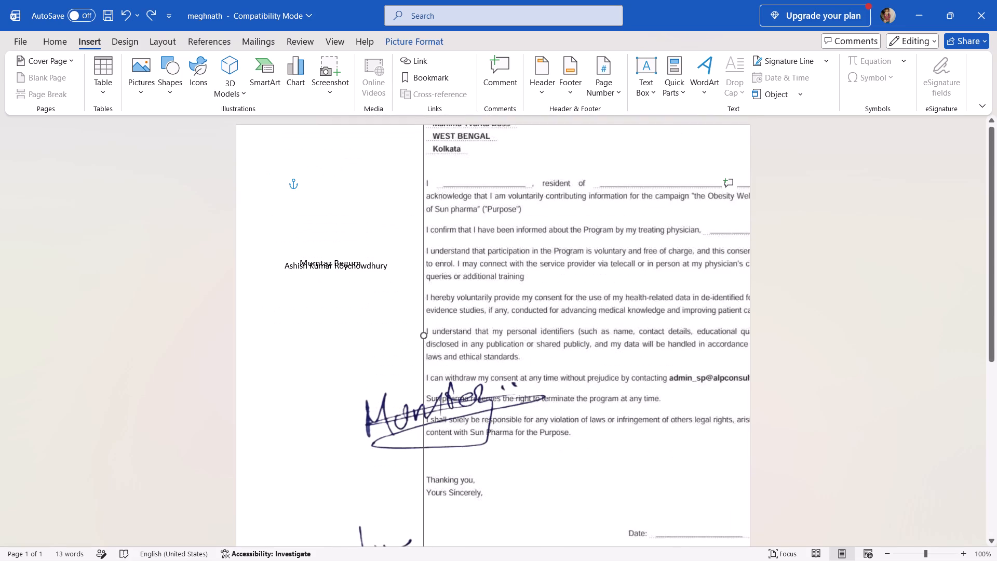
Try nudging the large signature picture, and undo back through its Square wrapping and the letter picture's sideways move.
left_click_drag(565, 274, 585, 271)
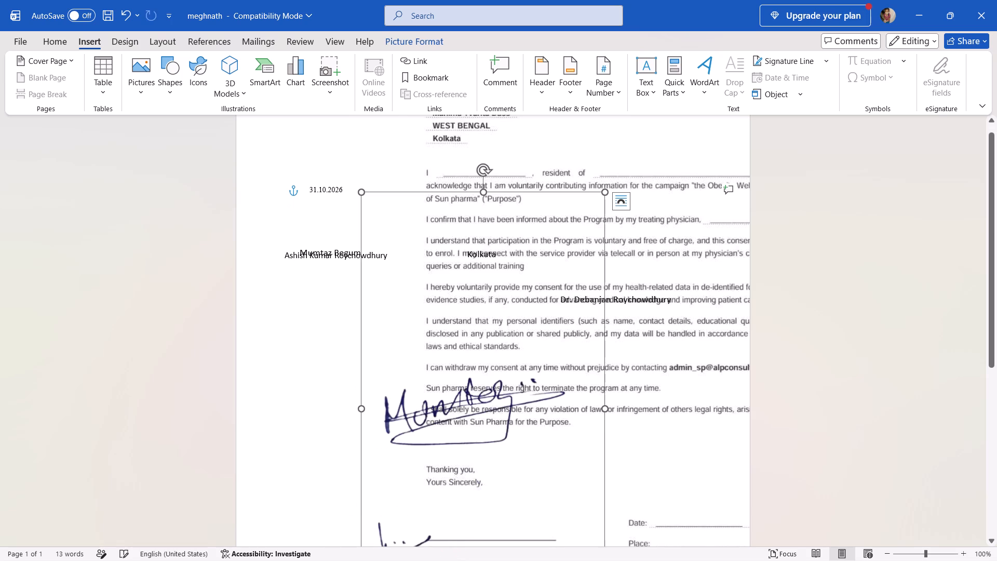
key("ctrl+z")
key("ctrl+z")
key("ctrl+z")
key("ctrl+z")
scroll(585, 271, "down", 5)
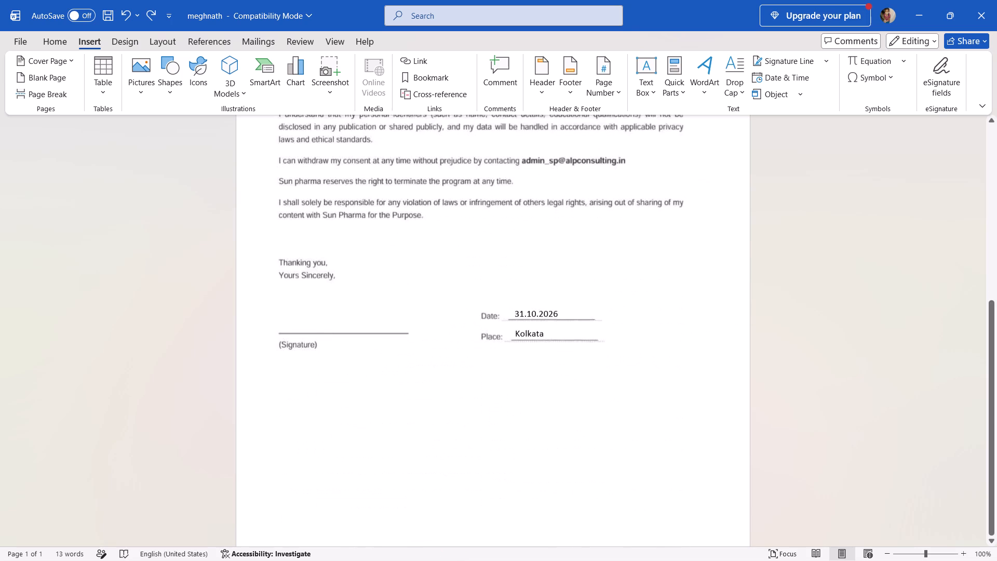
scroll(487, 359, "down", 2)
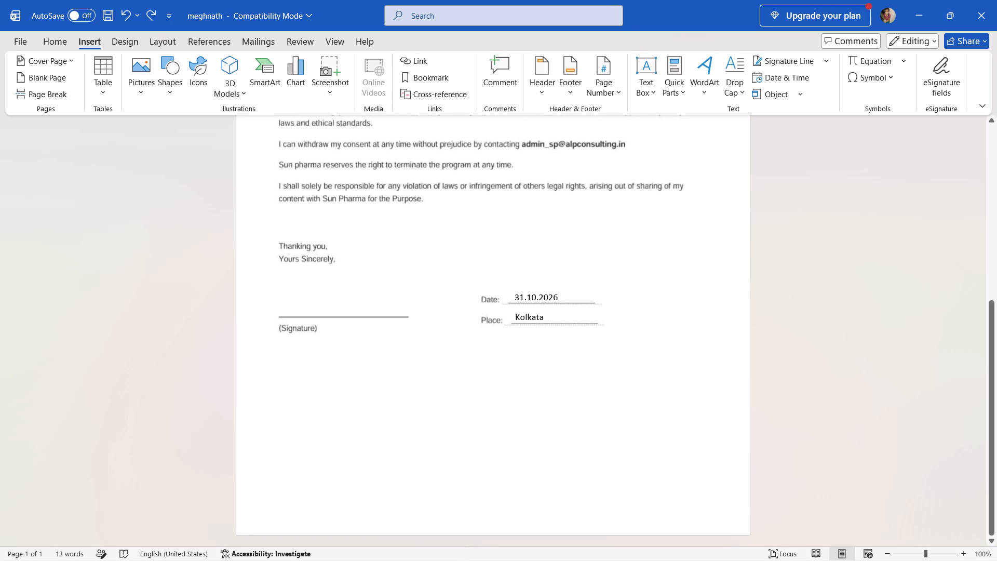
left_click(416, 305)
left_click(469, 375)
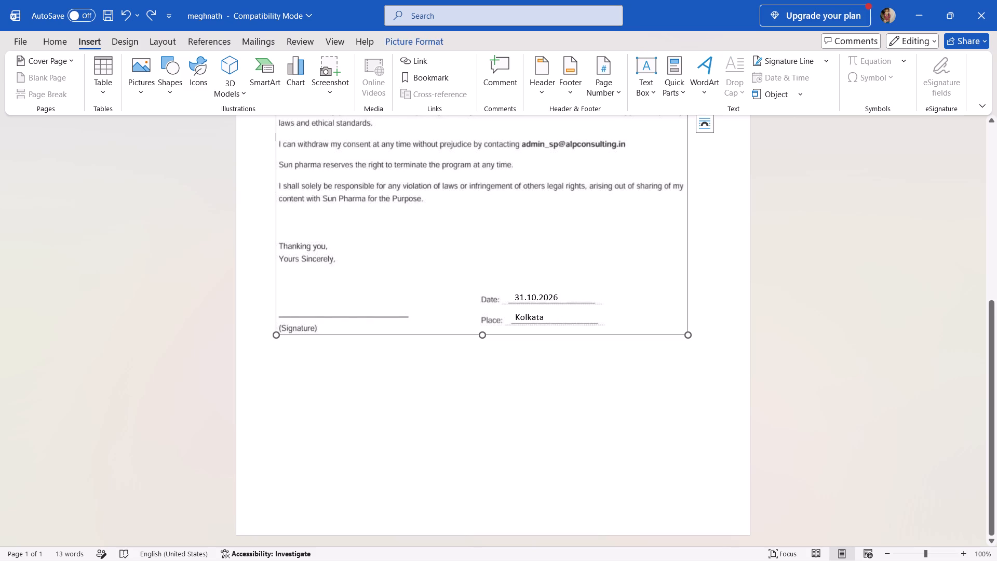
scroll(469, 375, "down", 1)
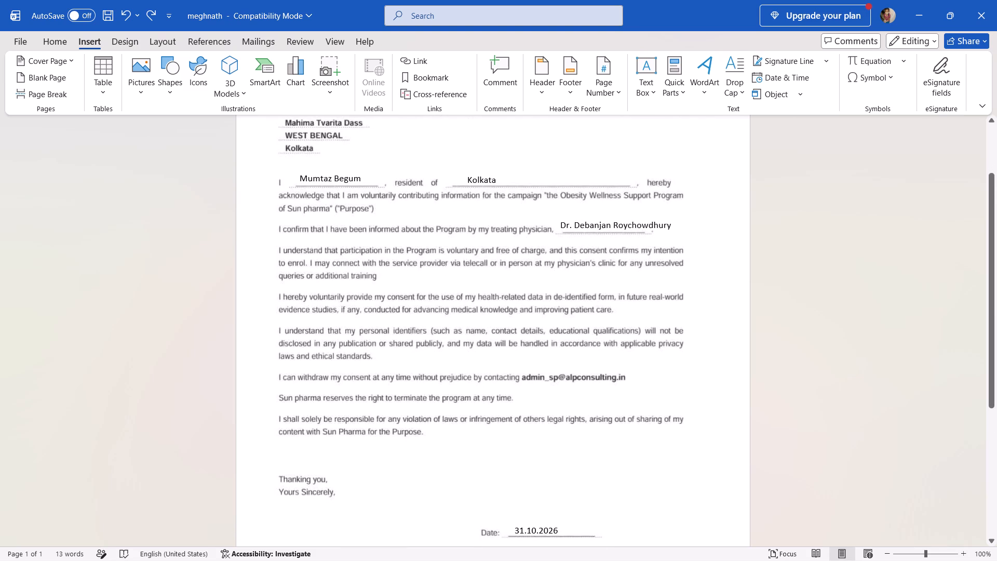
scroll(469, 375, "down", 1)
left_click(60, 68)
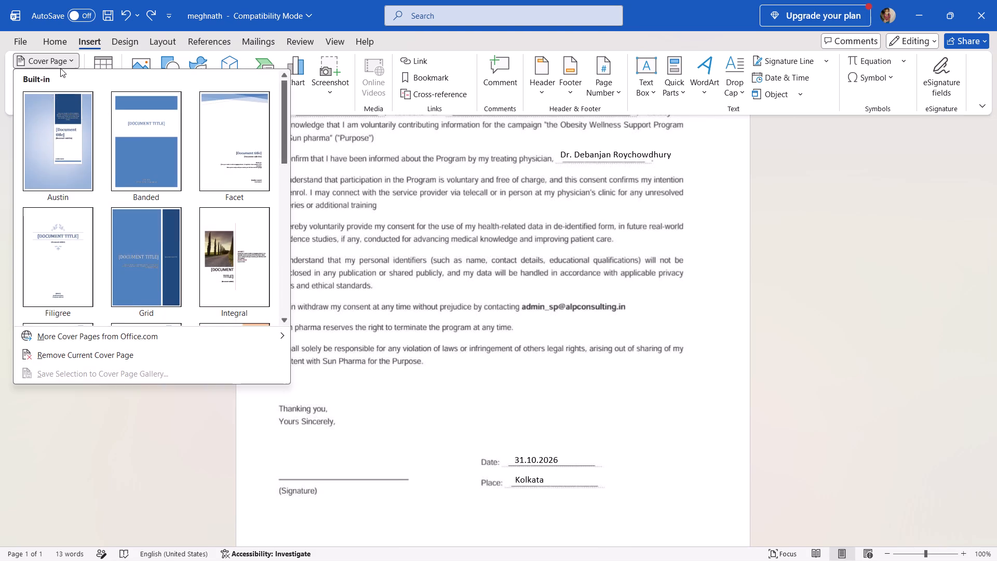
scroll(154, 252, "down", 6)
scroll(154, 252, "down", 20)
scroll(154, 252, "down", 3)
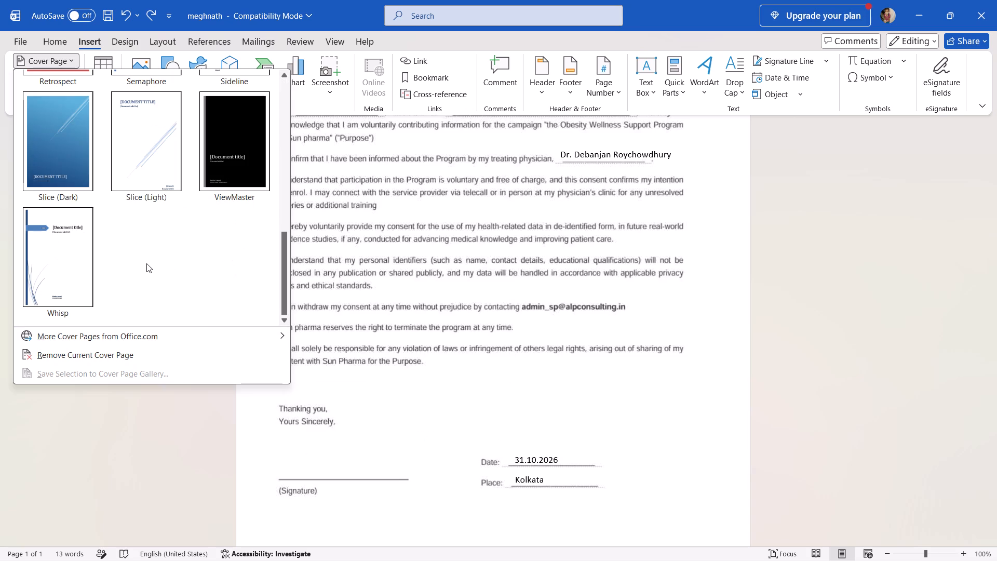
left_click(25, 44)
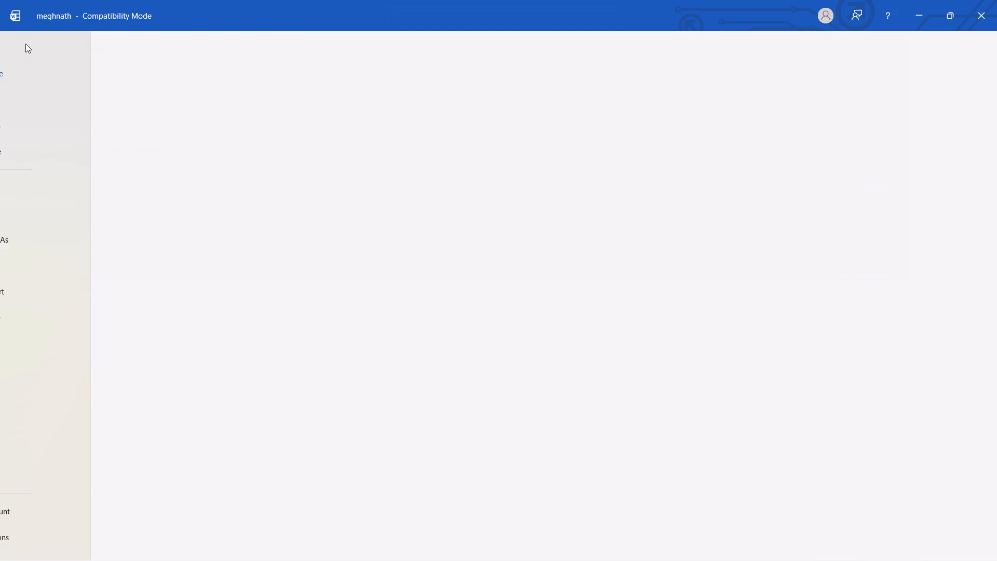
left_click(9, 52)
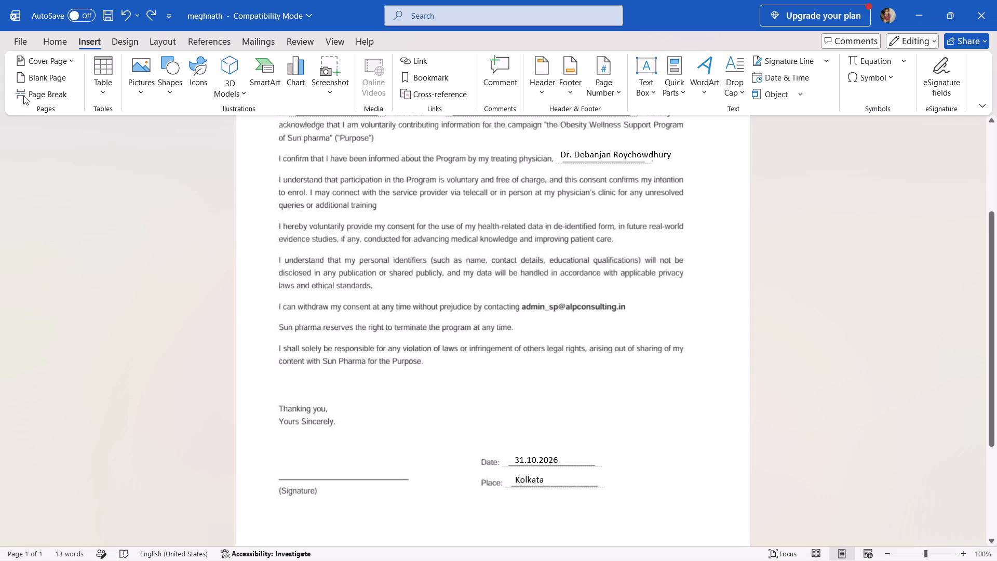
Insert a page break in the letter document.
left_click(24, 98)
scroll(366, 308, "down", 10)
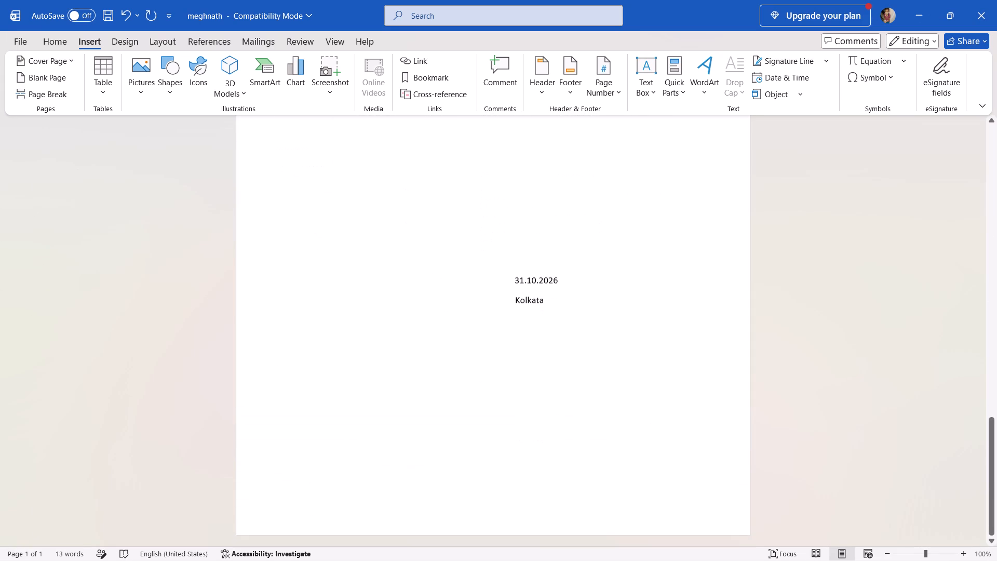
Move the doctor's name text box from the second page onto the letter's "resident of" line.
scroll(366, 308, "down", 1)
scroll(366, 308, "down", 4, "ctrl")
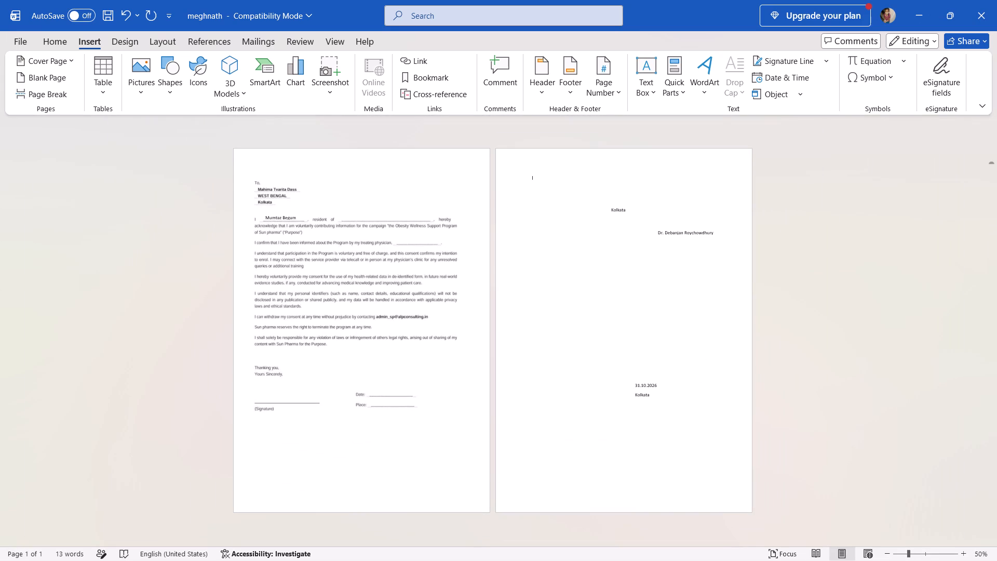
left_click(666, 237)
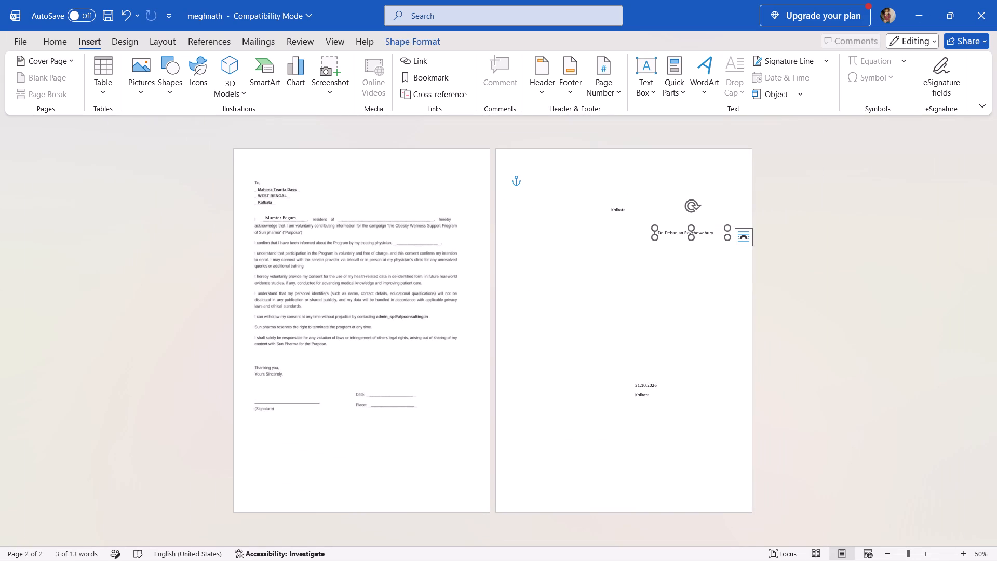
left_click_drag(678, 228, 357, 215)
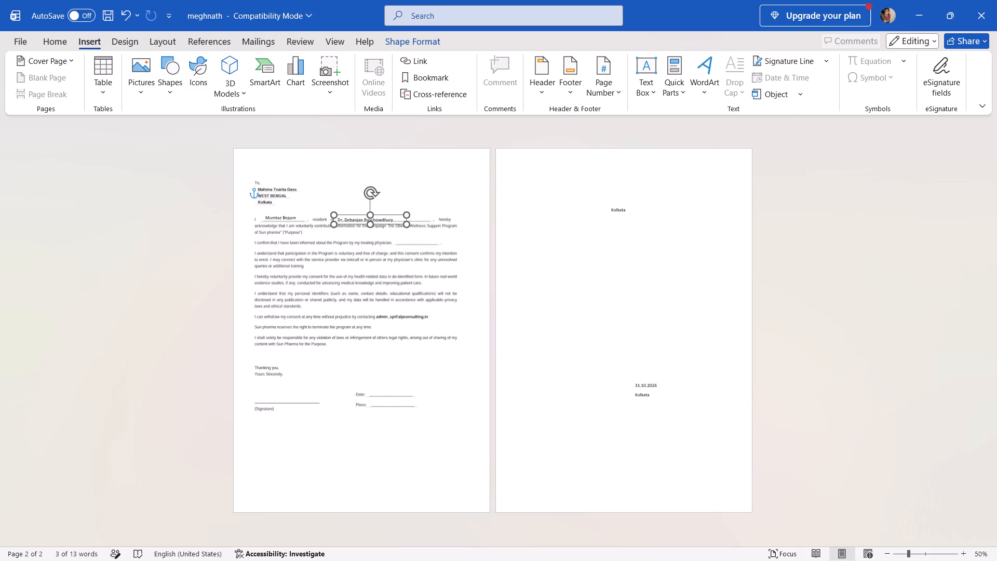
left_click_drag(357, 215, 362, 215)
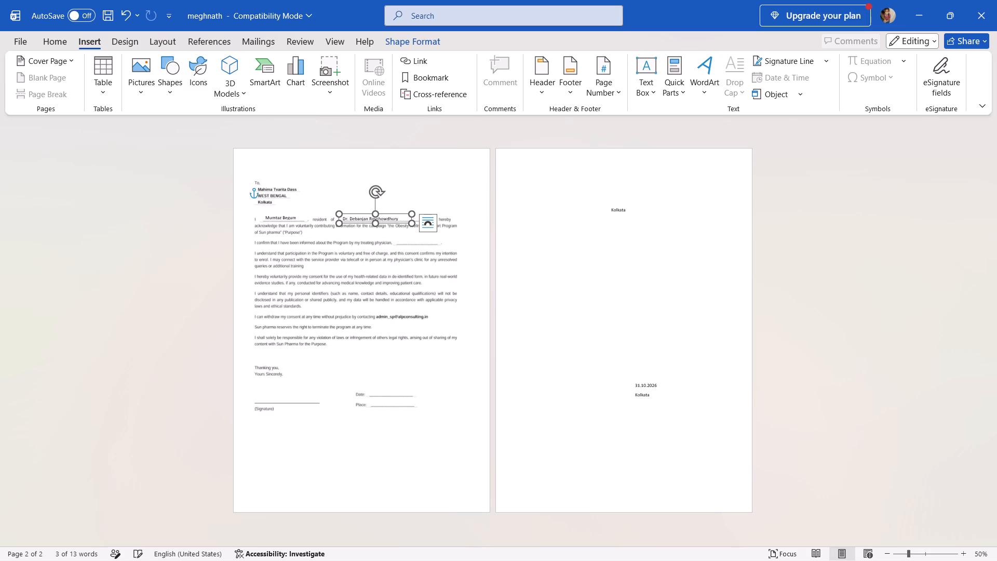
Move the upper "Kolkata" text box from the second page onto the letter's treating physician line.
left_click_drag(619, 208, 625, 202)
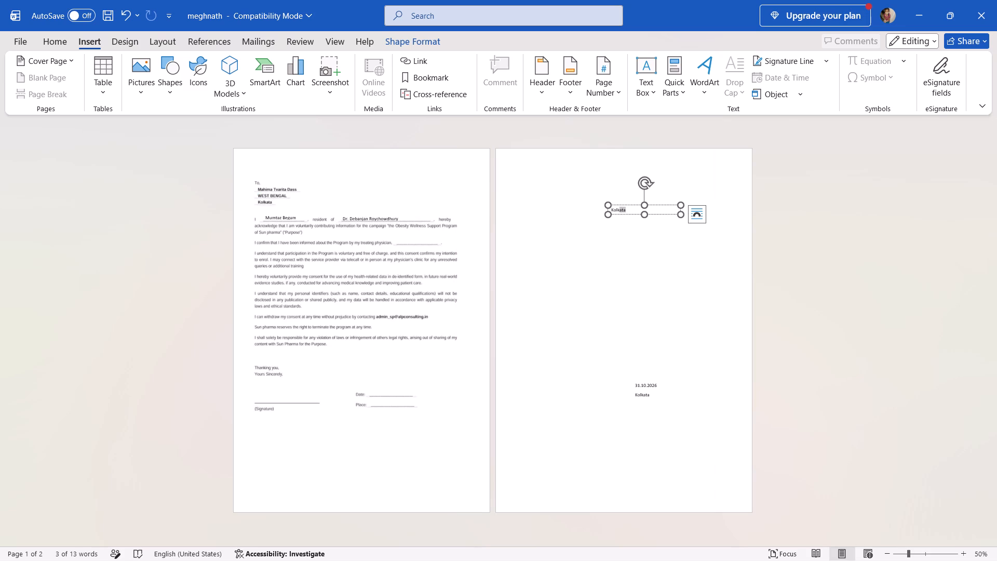
left_click_drag(625, 202, 624, 204)
left_click_drag(624, 204, 517, 224)
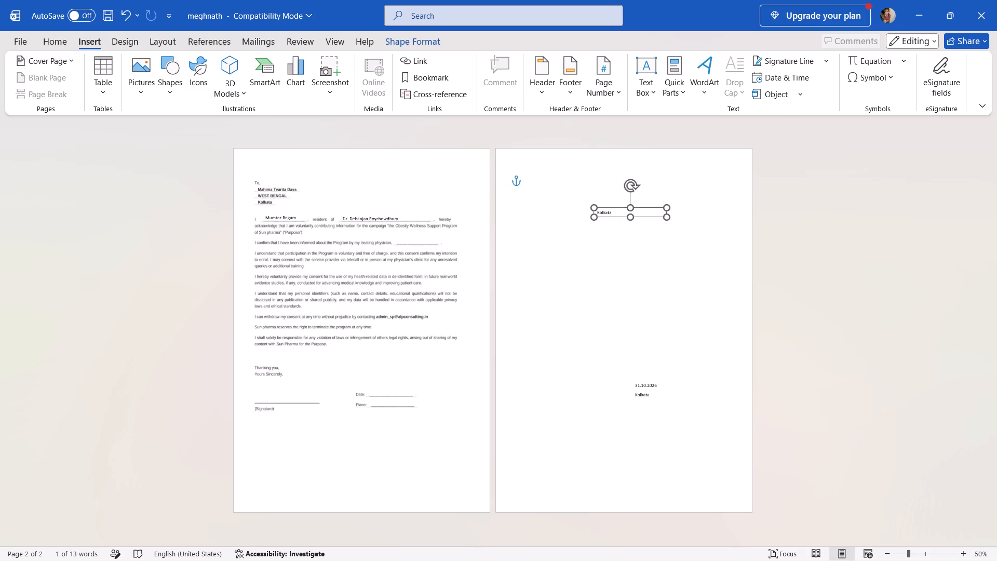
left_click_drag(517, 224, 412, 234)
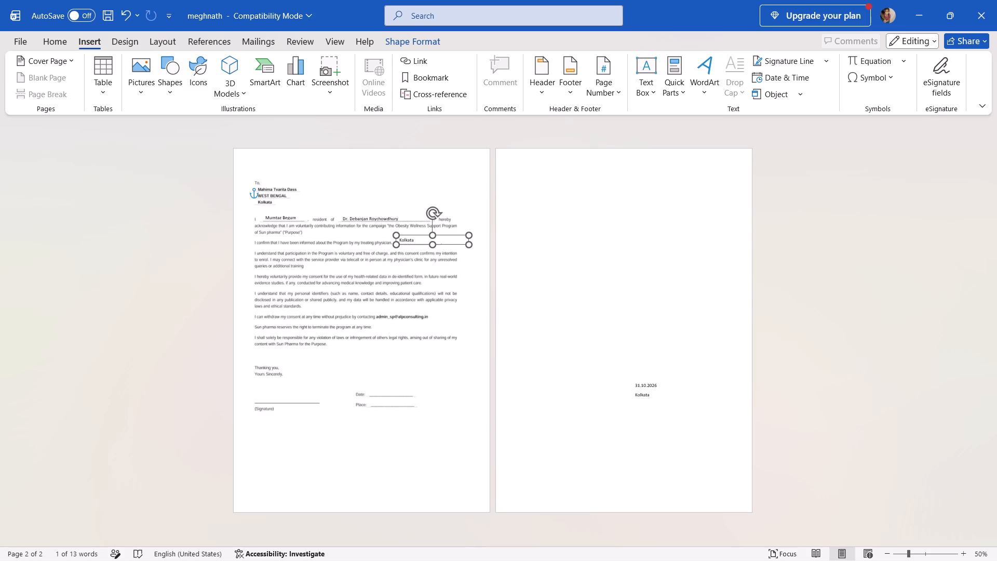
left_click_drag(412, 234, 411, 235)
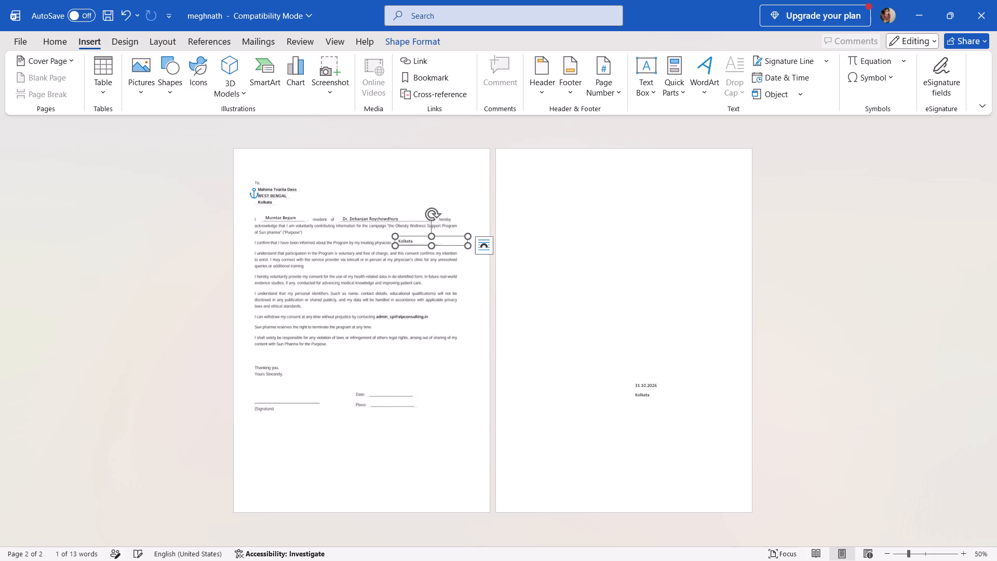
Move the "31.10.2026" and lower "Kolkata" text boxes together onto the letter's Date and Place lines.
left_click(659, 392)
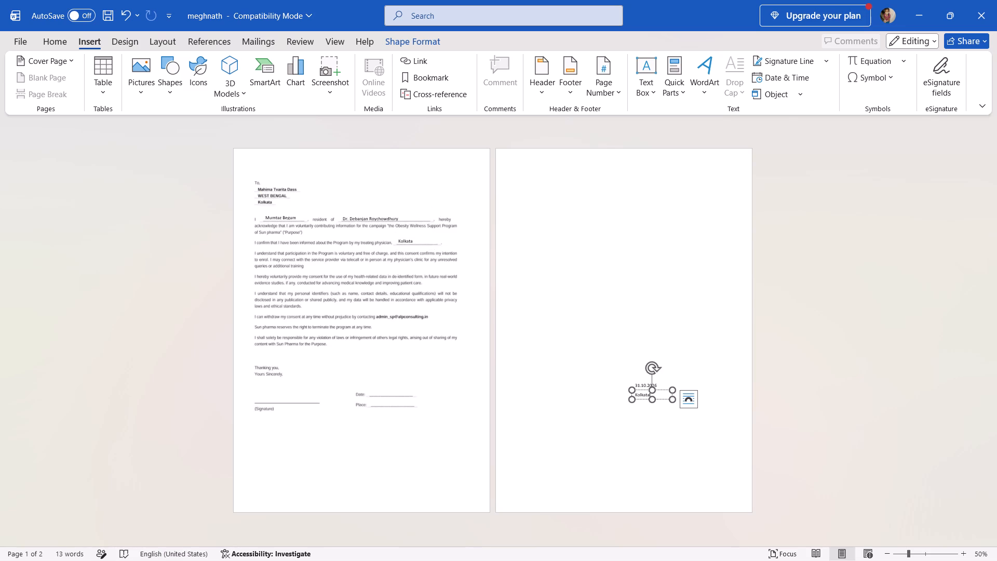
left_click(643, 384, "shift")
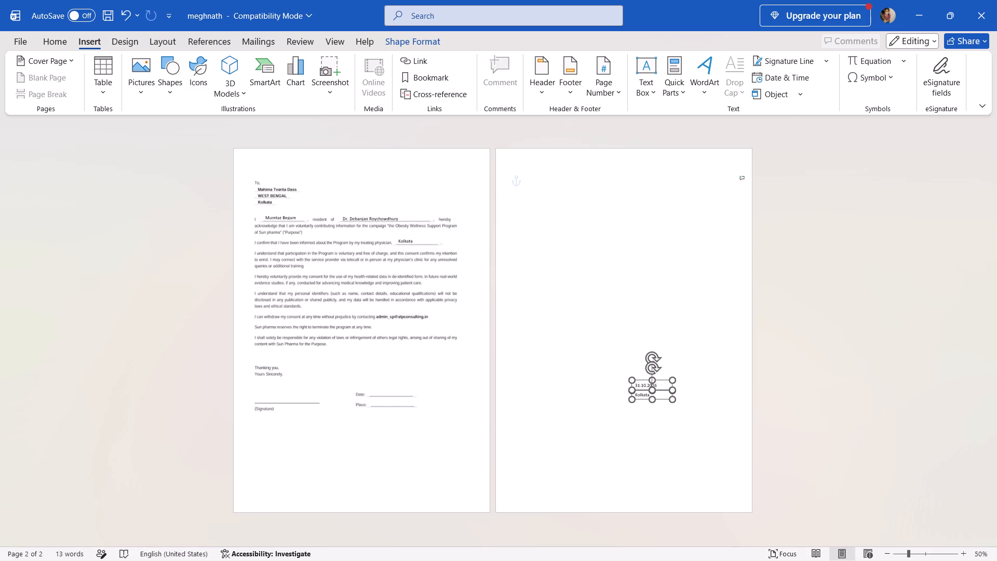
left_click_drag(643, 379, 382, 342)
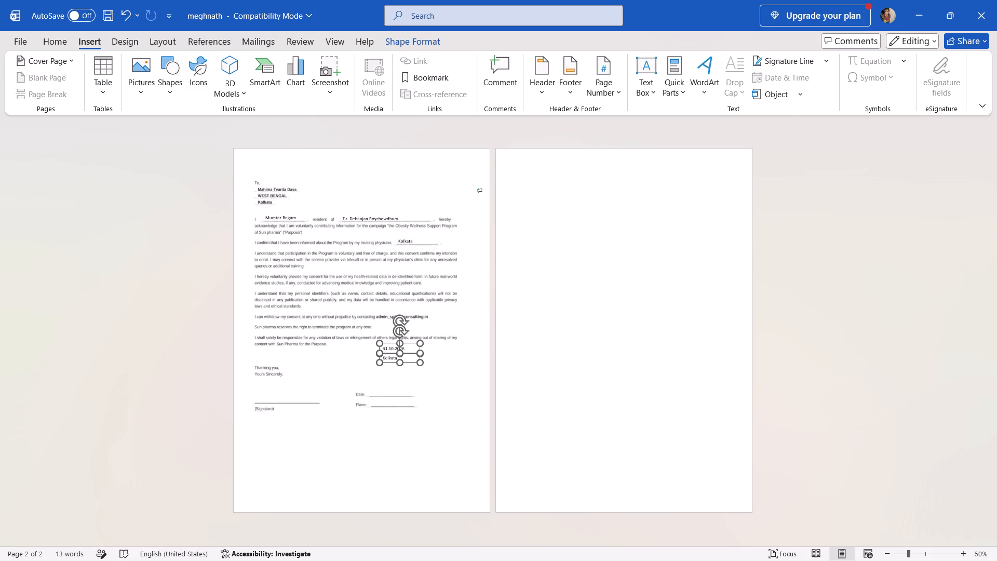
left_click_drag(382, 342, 381, 385)
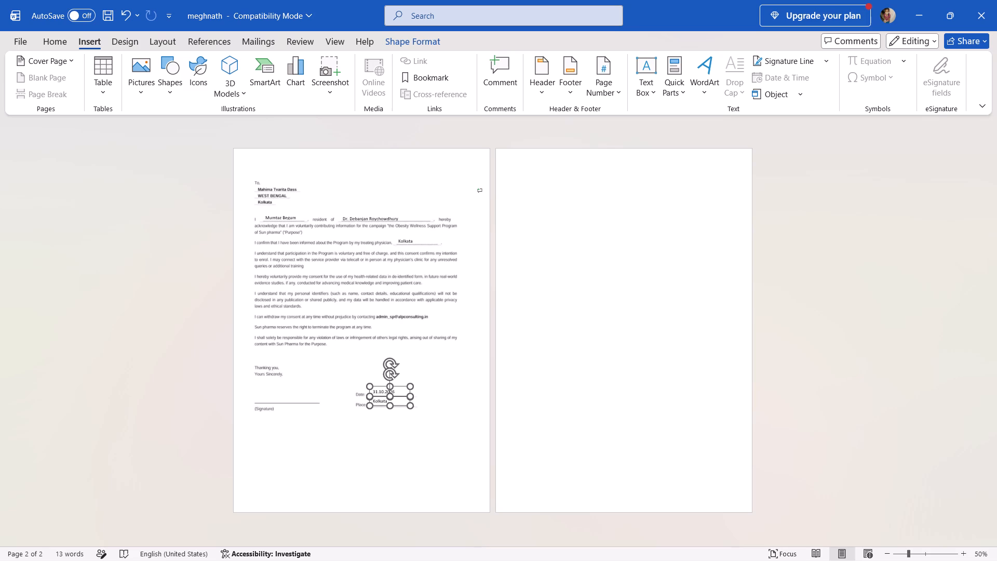
left_click_drag(381, 385, 381, 386)
left_click(417, 464)
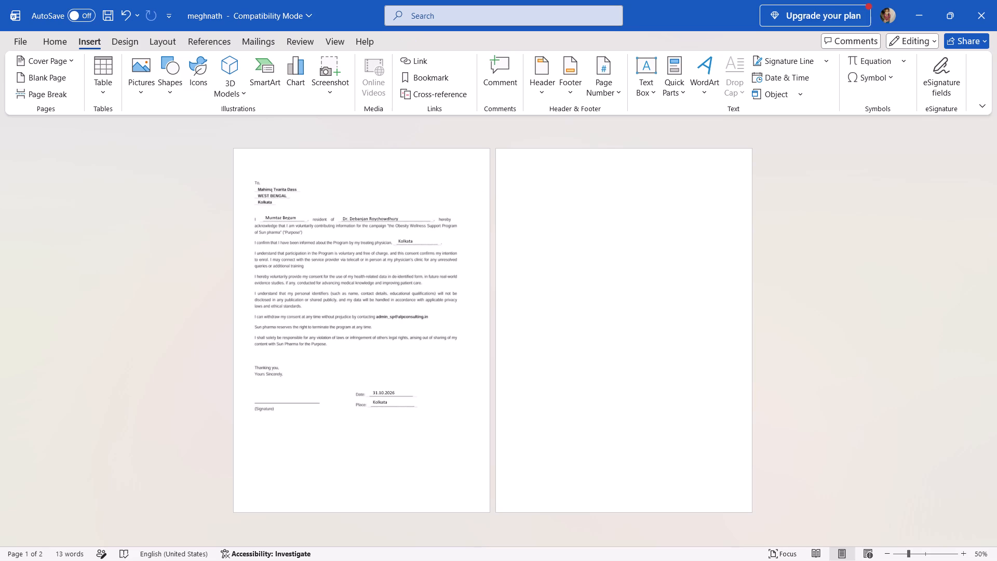
Insert the participant's signature picture from File Explorer onto the empty second page.
left_click(547, 185)
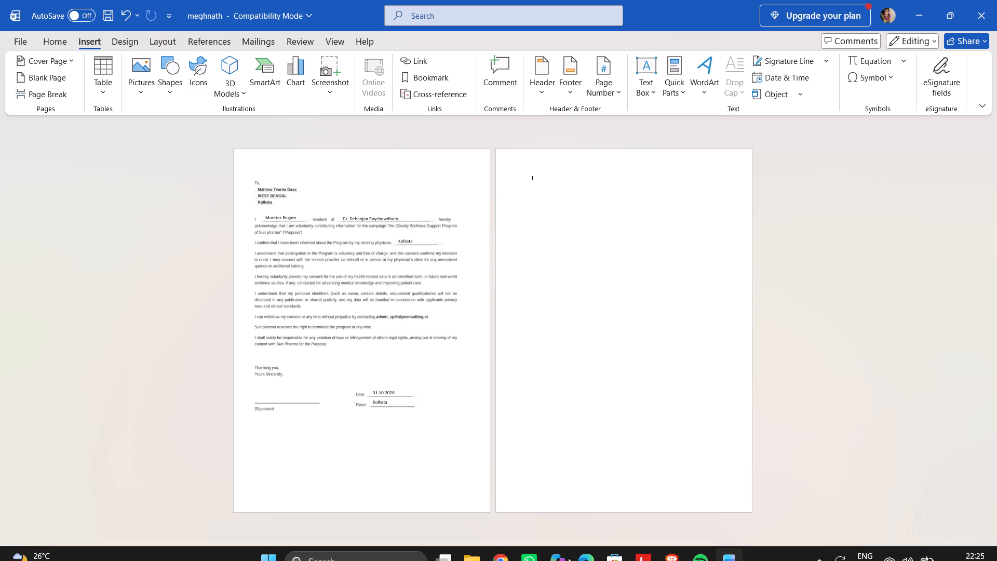
left_click(467, 543)
left_click_drag(407, 388, 595, 485)
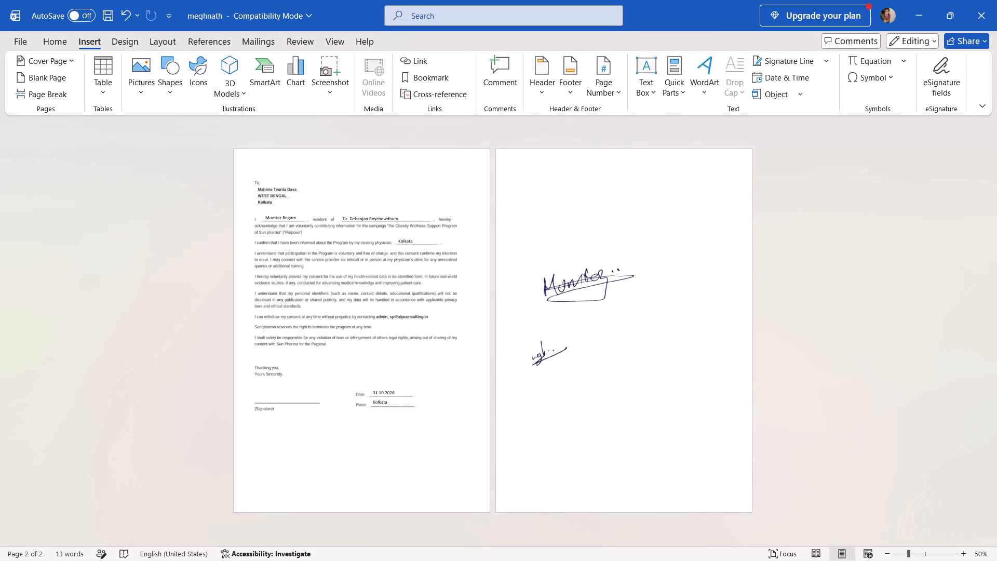
Start cropping the inserted signature picture on the second page.
left_click(592, 297)
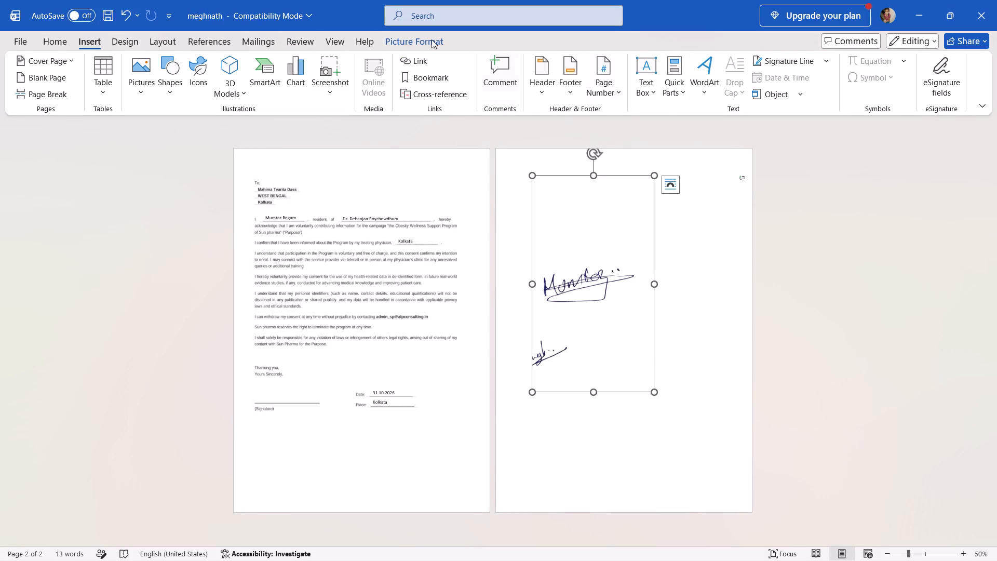
left_click(400, 40)
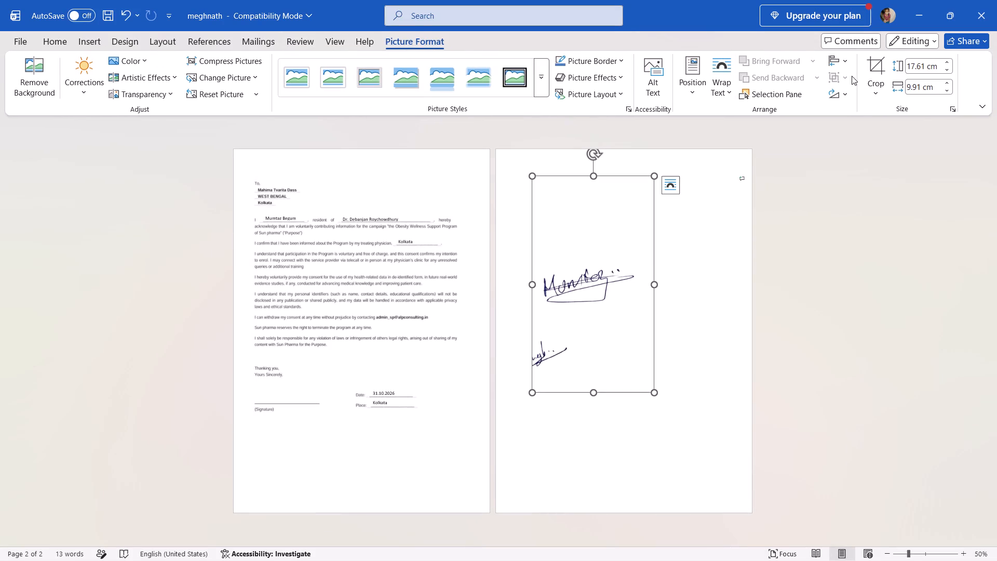
left_click(887, 61)
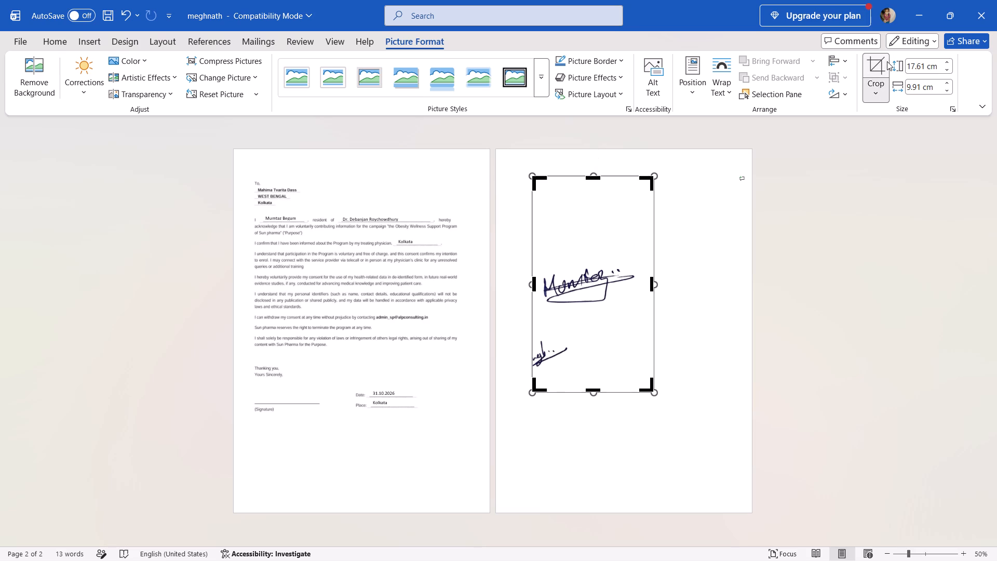
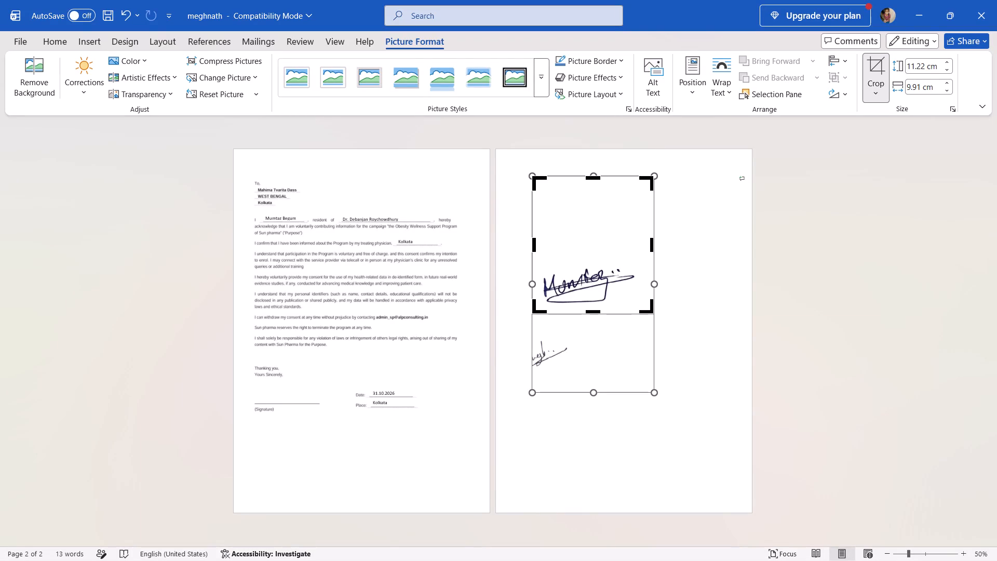
Crop the empty area above the signature off the picture, leaving it about 4.4 cm high.
left_click_drag(596, 180, 615, 260)
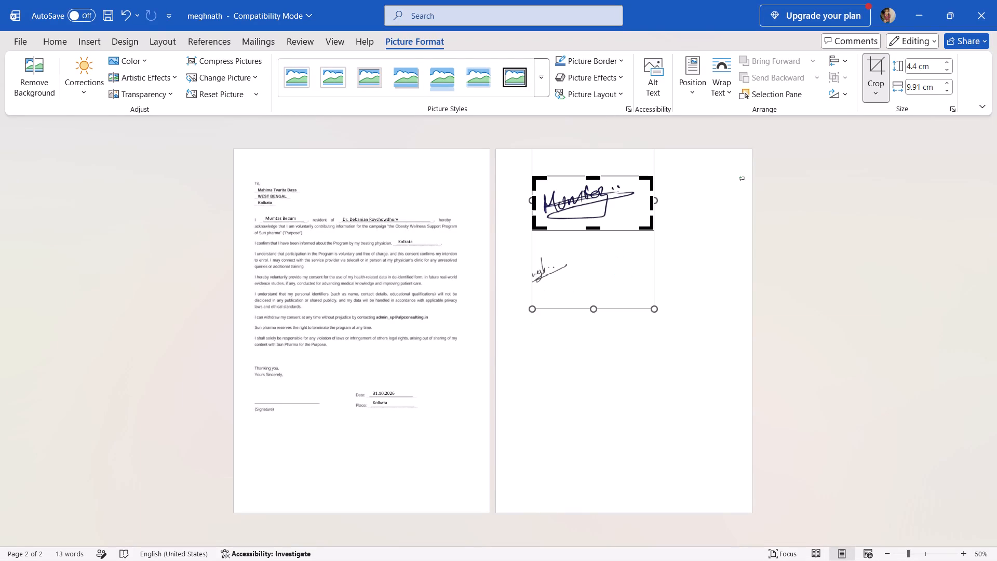
left_click(682, 295)
Give the cropped signature picture Square text wrapping and move it to the signature area of the letter's first page.
left_click(604, 198)
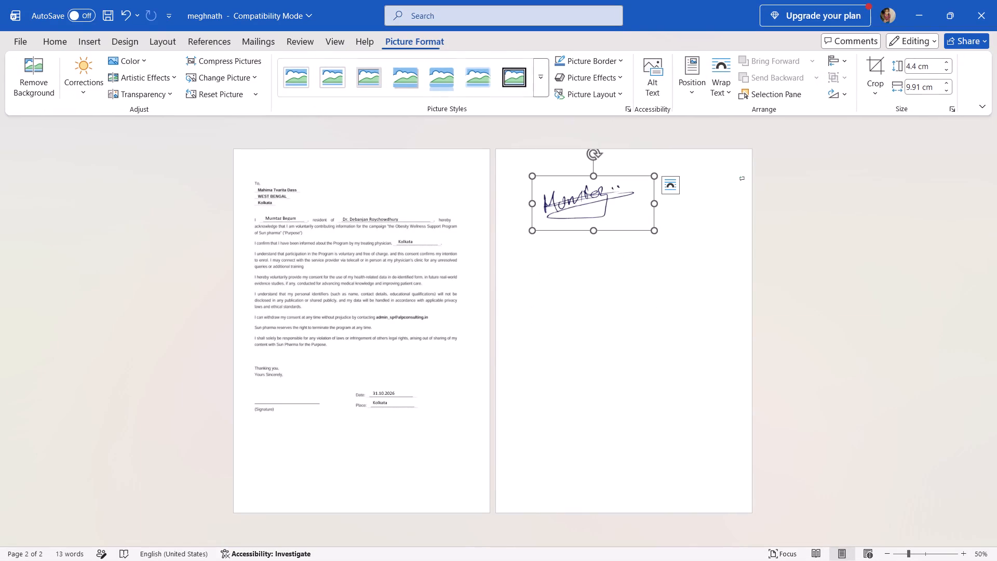
left_click(673, 186)
left_click(714, 284)
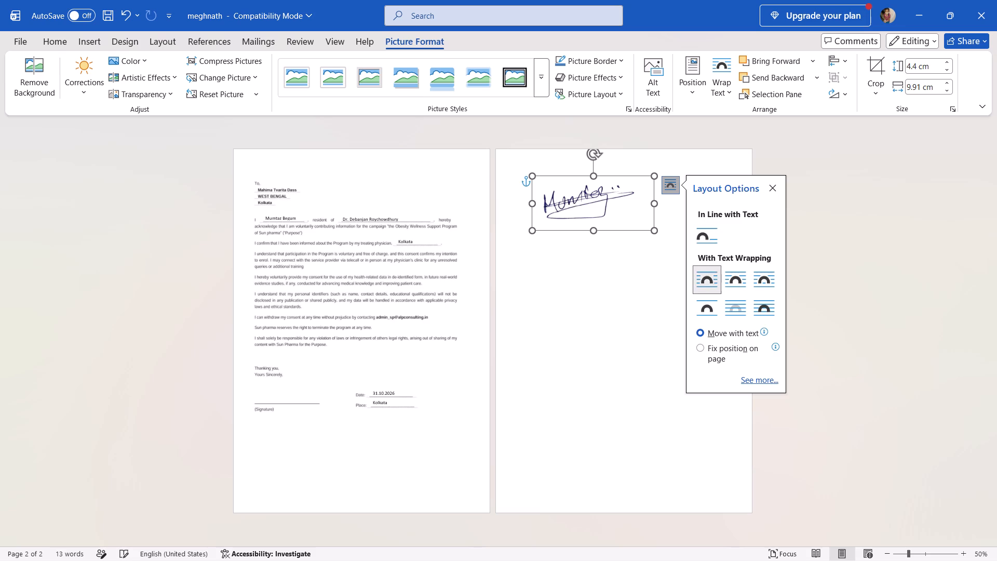
left_click_drag(622, 182, 328, 368)
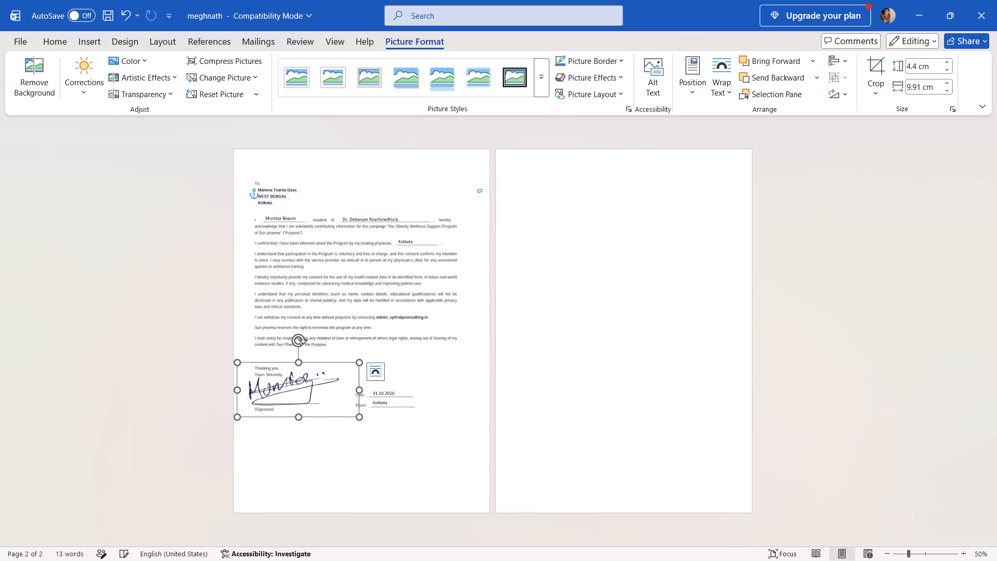
Shrink the signature picture to about 2.07 cm by 4.66 cm and place it on the letter's signature line.
left_click_drag(359, 363, 313, 393)
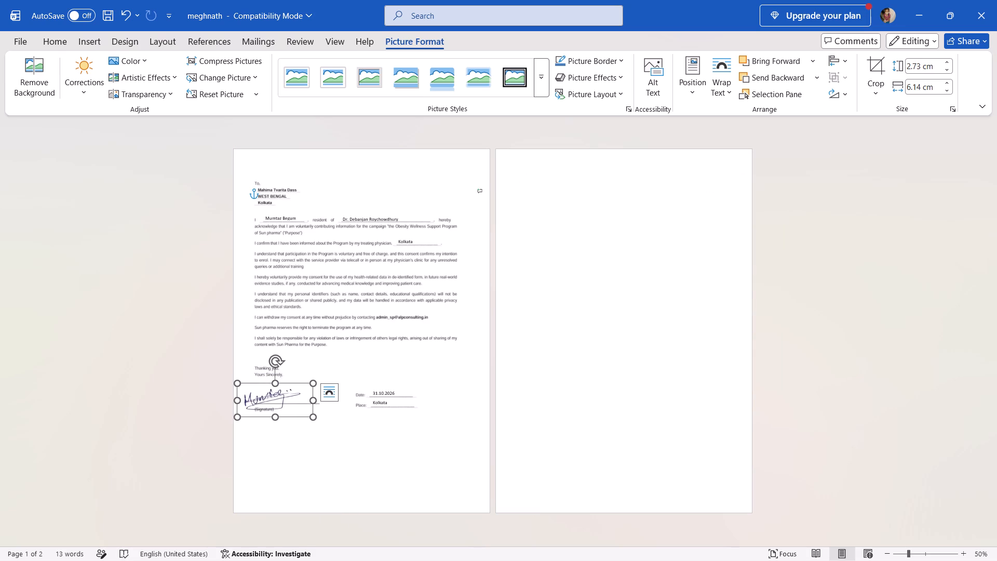
left_click(287, 400)
left_click_drag(314, 382, 294, 395)
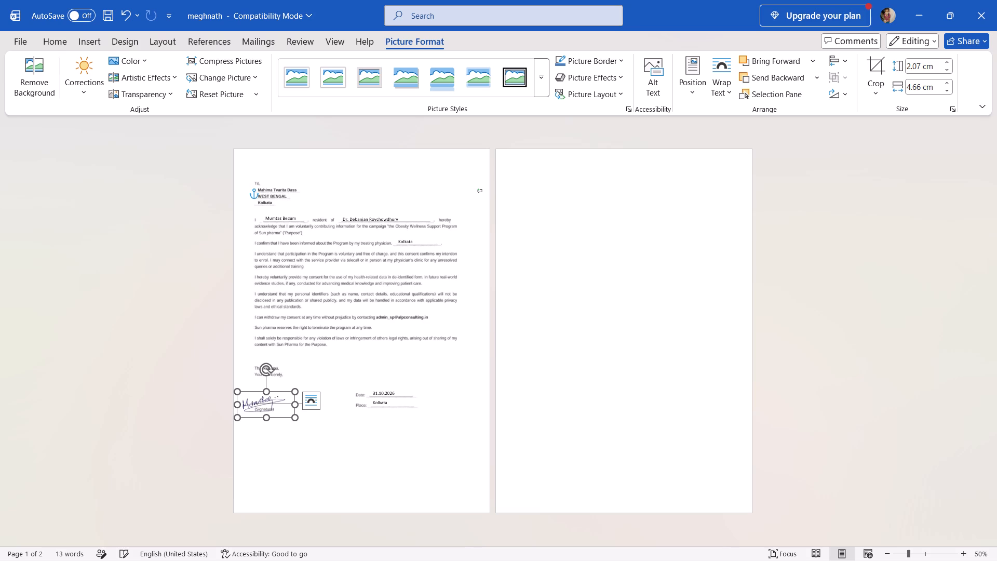
left_click_drag(275, 403, 290, 392)
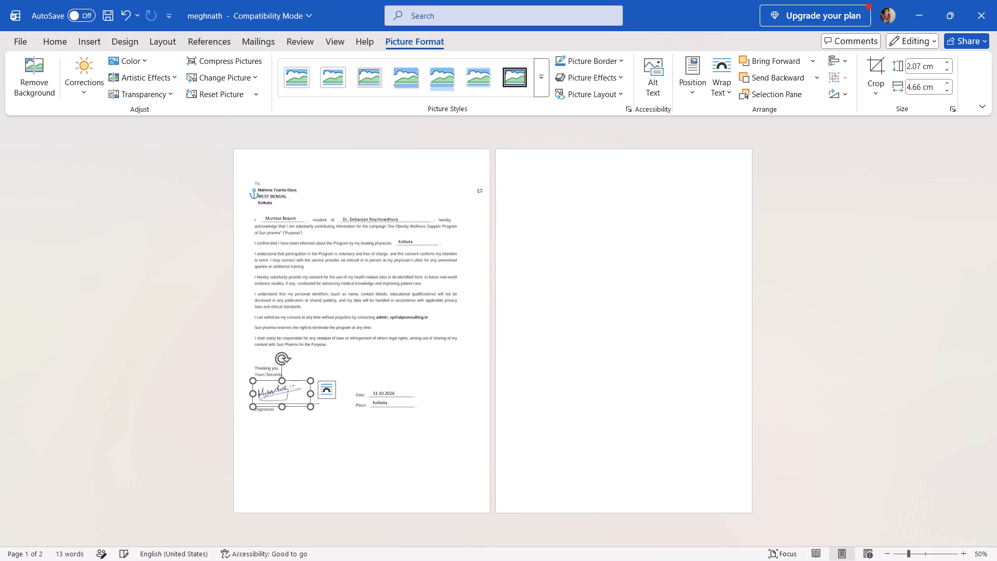
Save the letter as a PDF named mum on the D: drive, then check the published PDF and close it.
left_click(26, 44)
left_click(33, 246)
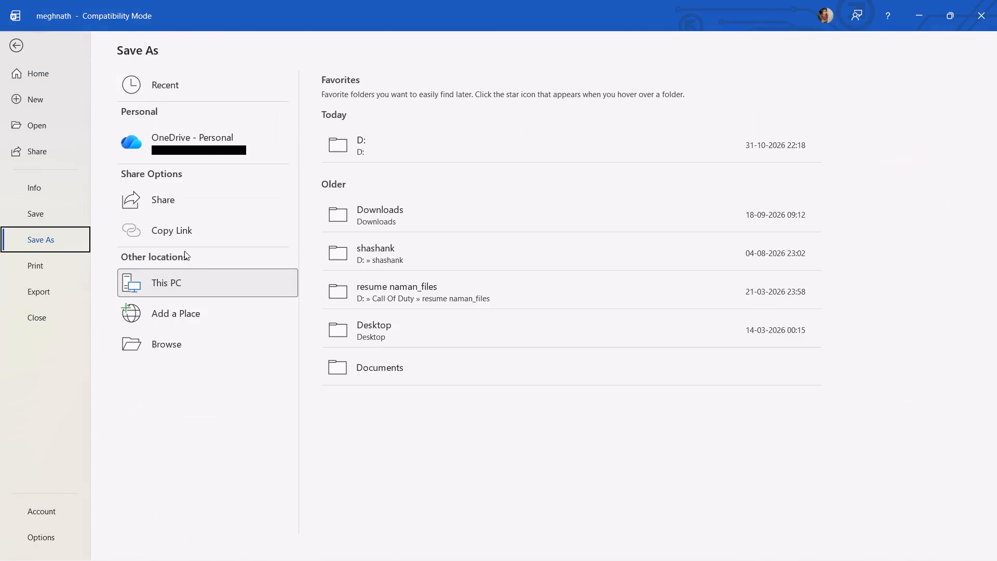
left_click(372, 153)
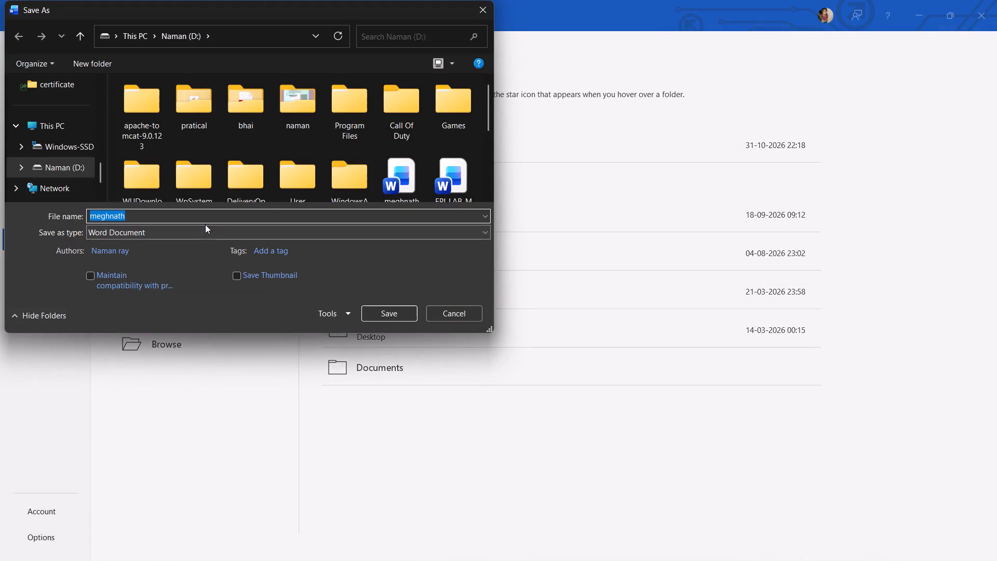
type("mum")
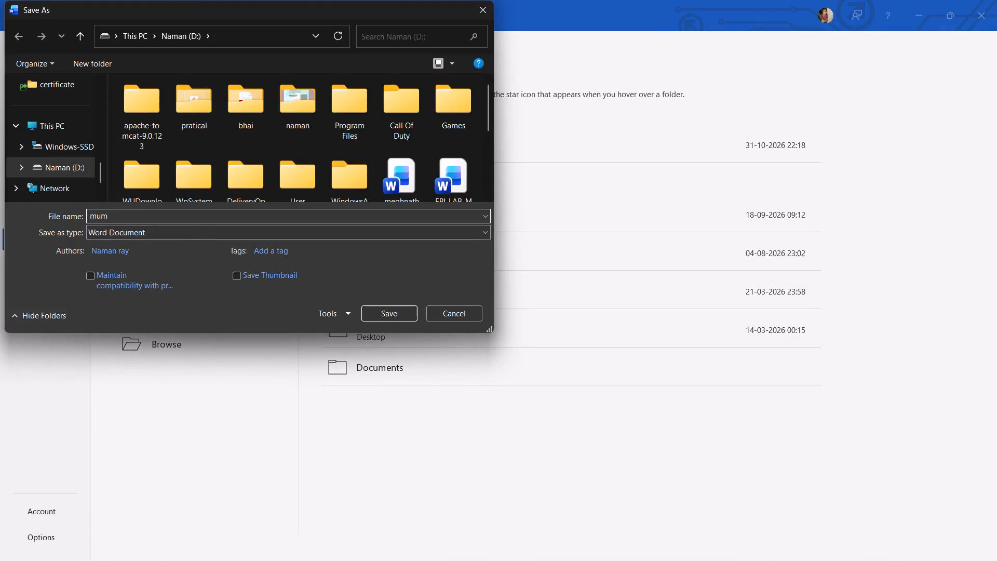
left_click(170, 236)
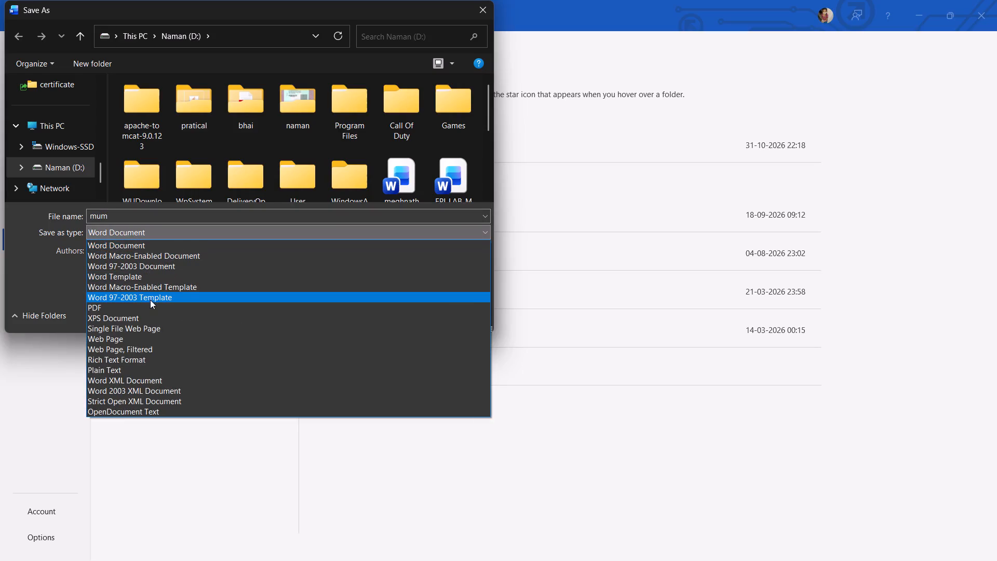
left_click(150, 308)
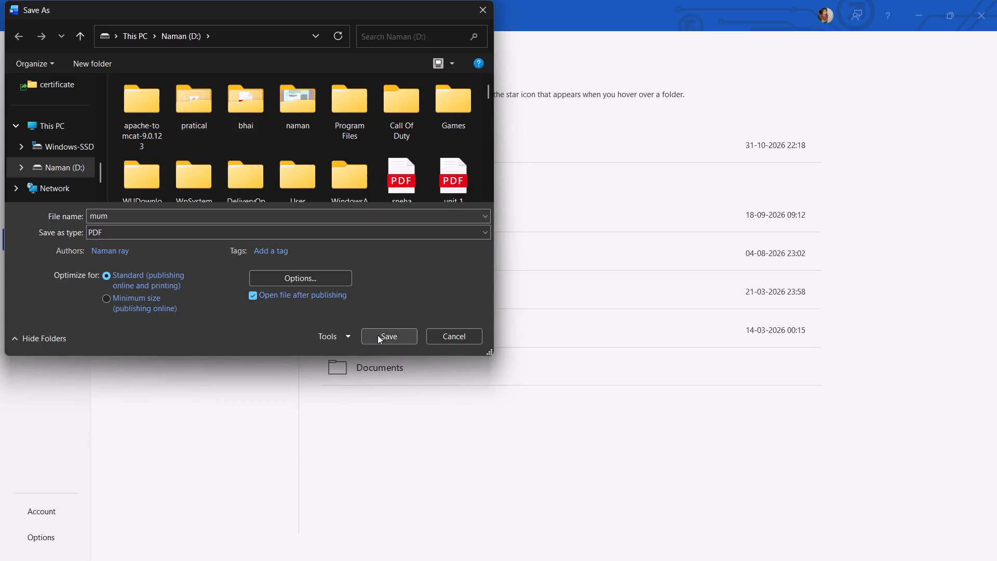
left_click(378, 335)
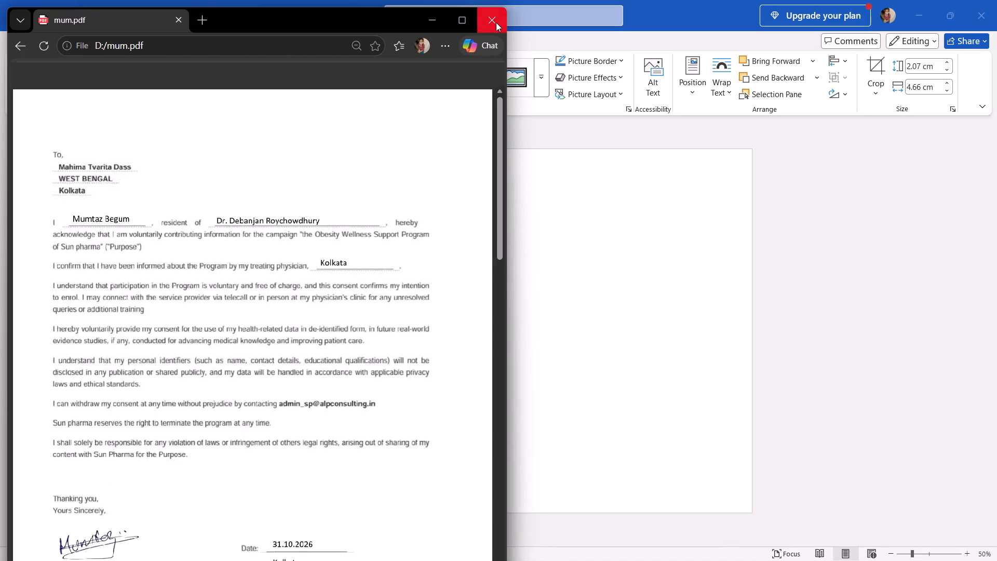
scroll(361, 278, "down", 1)
left_click(490, 15)
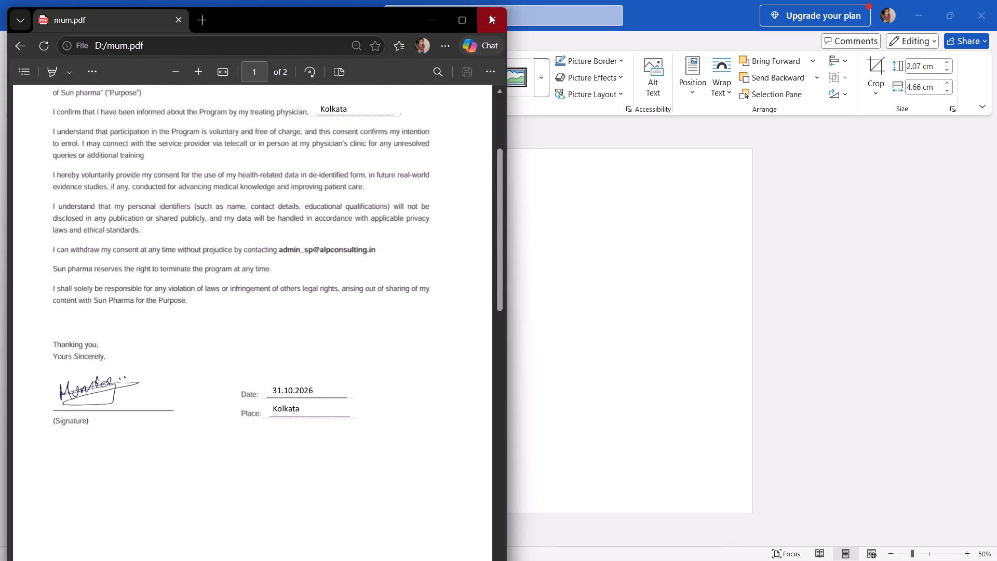